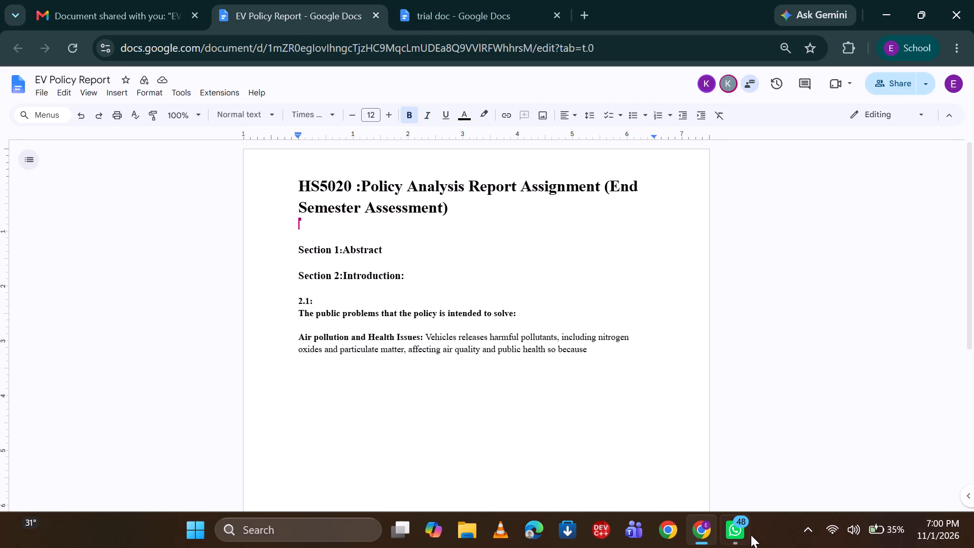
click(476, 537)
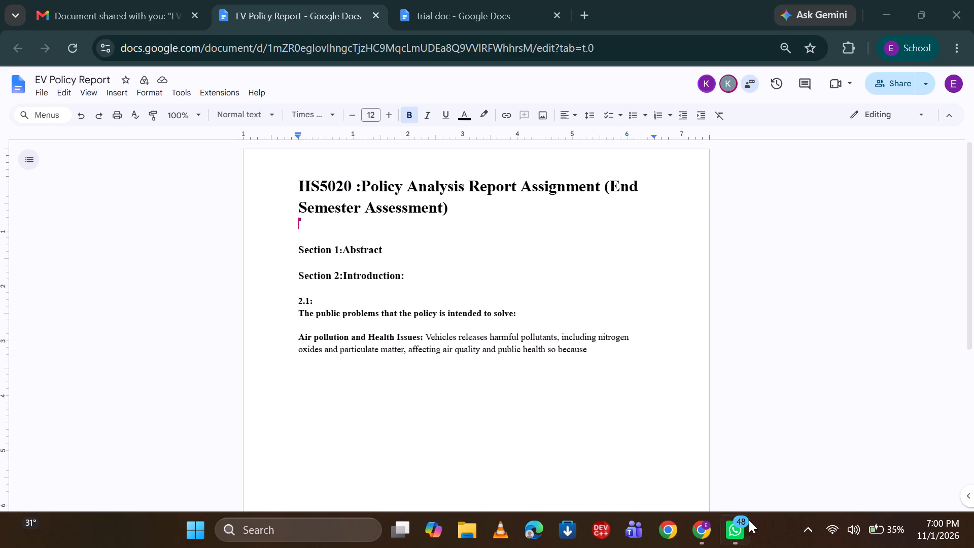
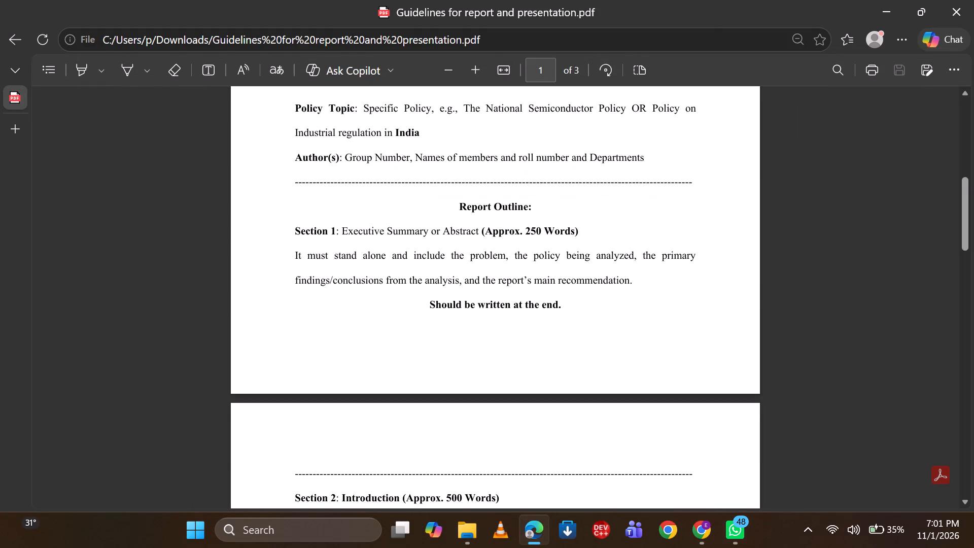
Review the assignment requirements in the guidelines PDF in Edge against the EV Policy Report draft in Google Docs in Chrome.
scroll(558, 277, up, 9)
scroll(554, 271, down, 1)
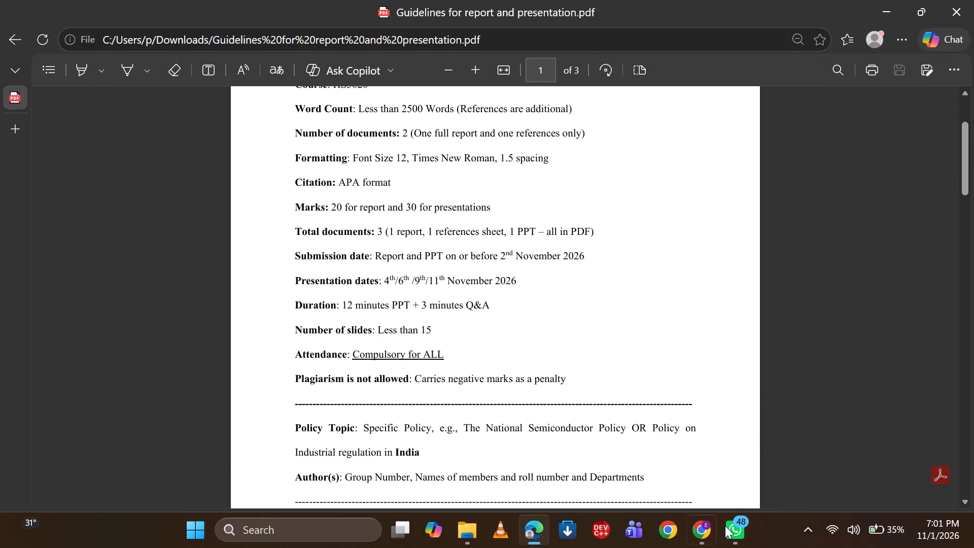
click(699, 538)
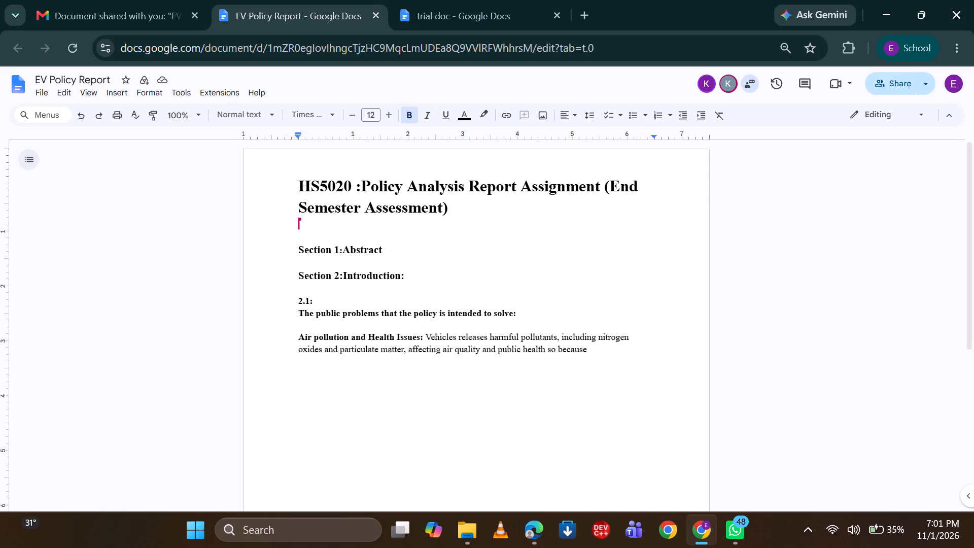
click(336, 230)
click(475, 18)
click(291, 19)
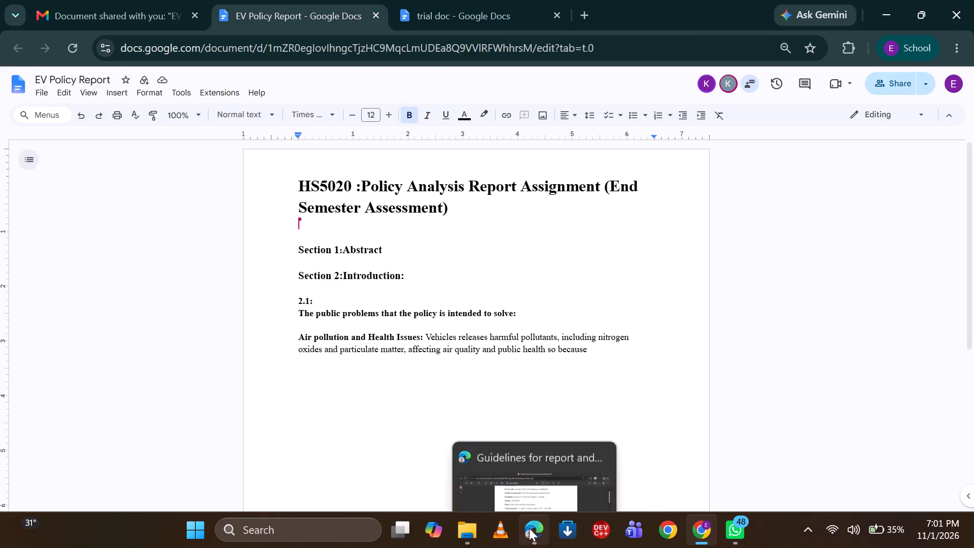
click(534, 543)
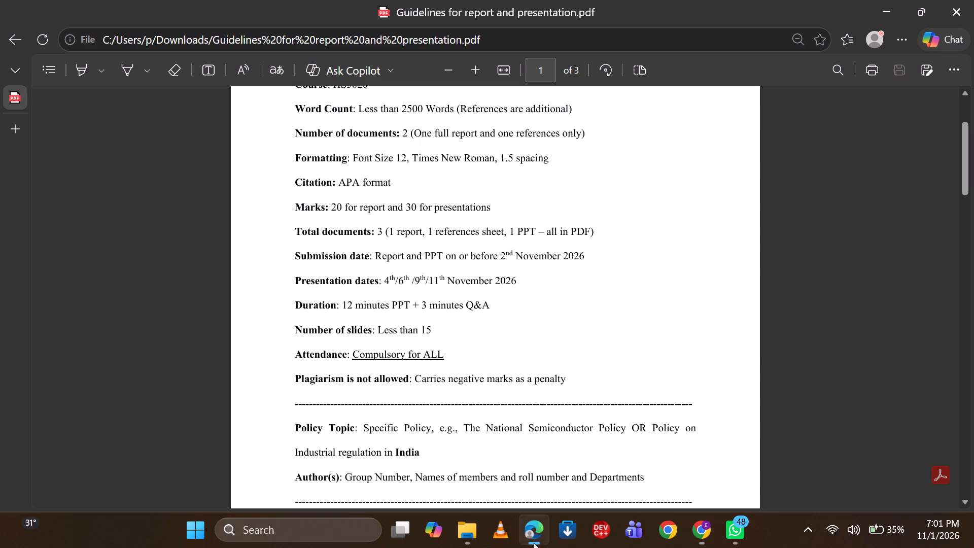
scroll(526, 372, up, 3)
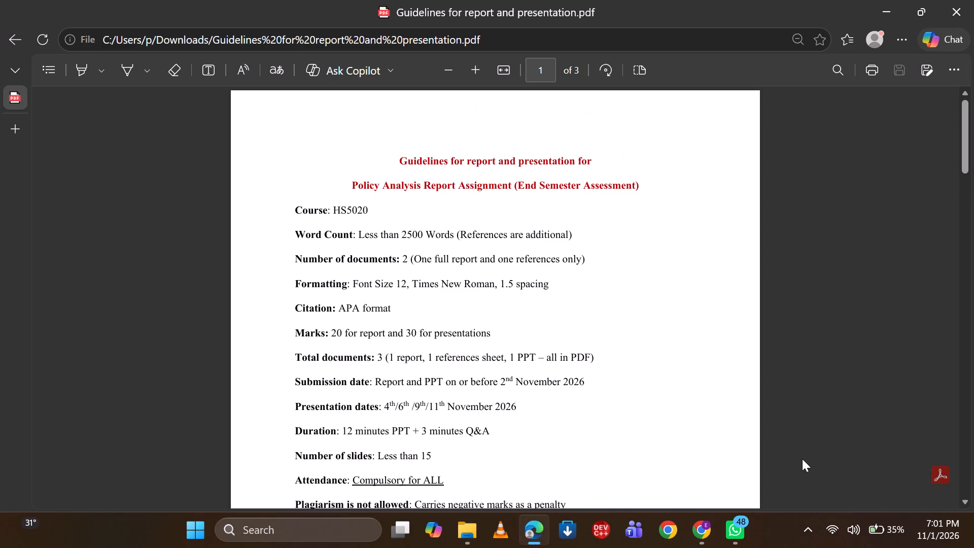
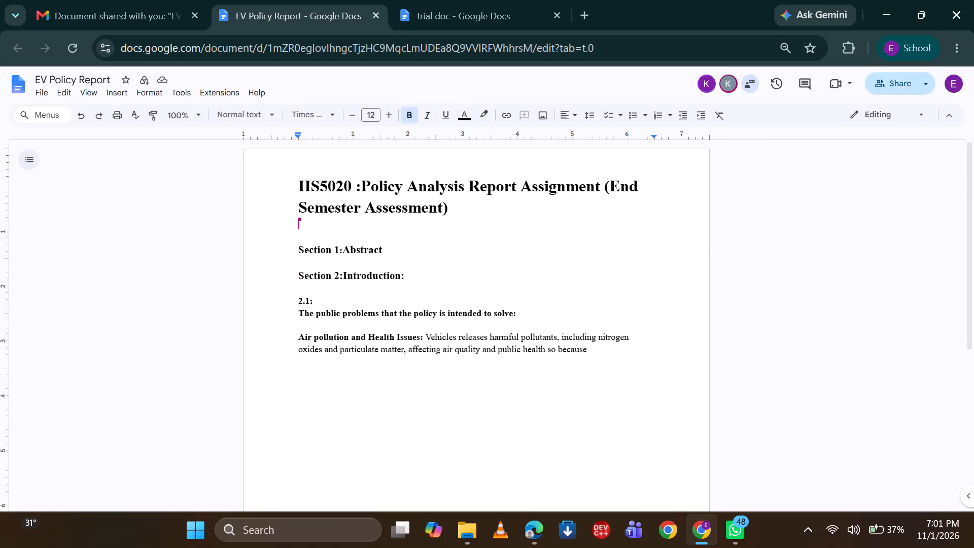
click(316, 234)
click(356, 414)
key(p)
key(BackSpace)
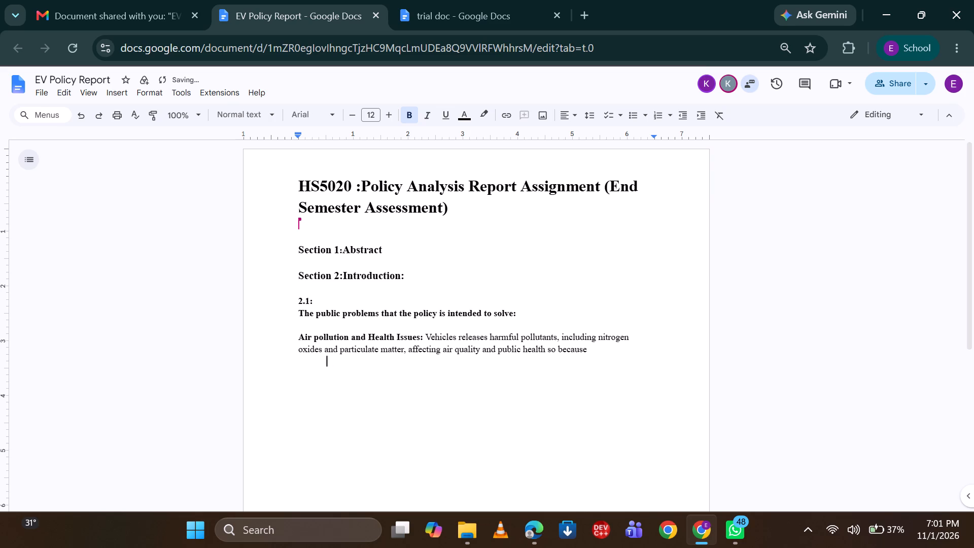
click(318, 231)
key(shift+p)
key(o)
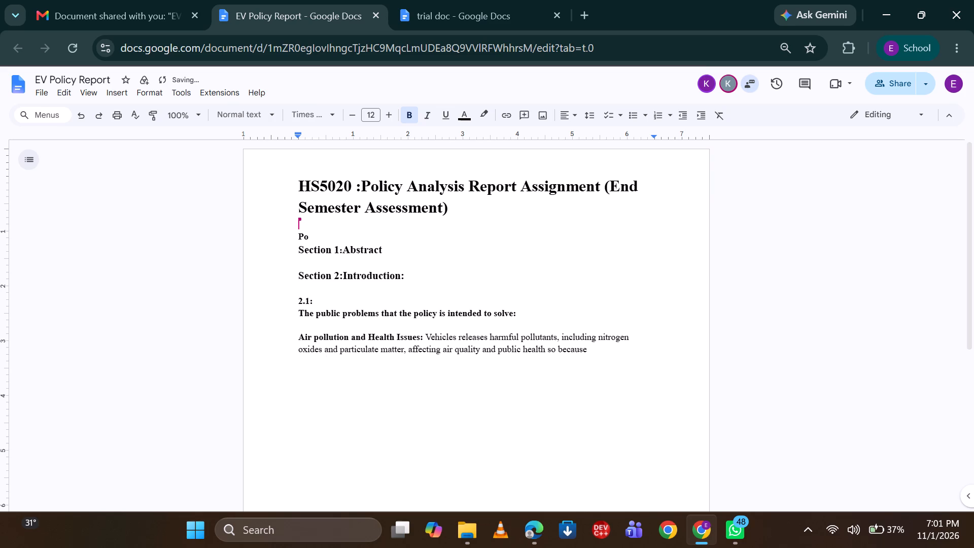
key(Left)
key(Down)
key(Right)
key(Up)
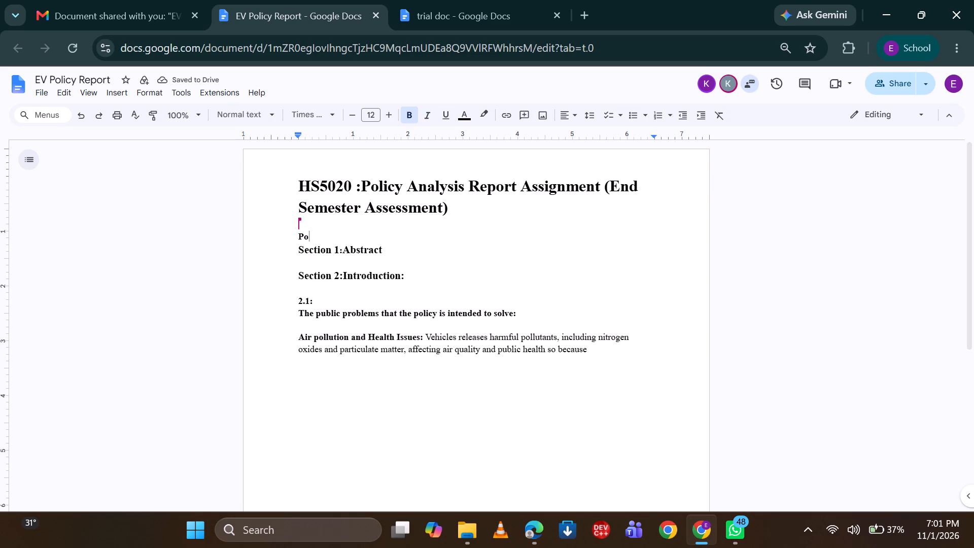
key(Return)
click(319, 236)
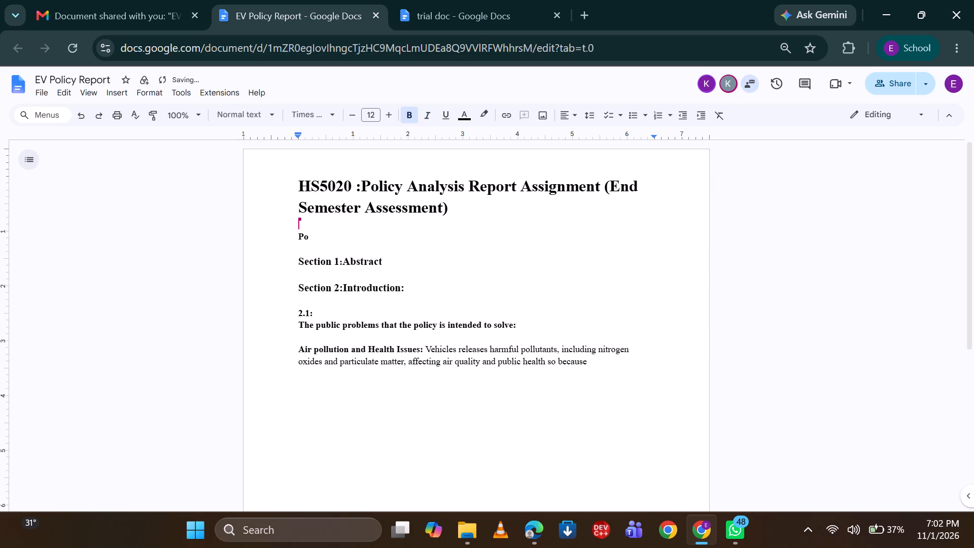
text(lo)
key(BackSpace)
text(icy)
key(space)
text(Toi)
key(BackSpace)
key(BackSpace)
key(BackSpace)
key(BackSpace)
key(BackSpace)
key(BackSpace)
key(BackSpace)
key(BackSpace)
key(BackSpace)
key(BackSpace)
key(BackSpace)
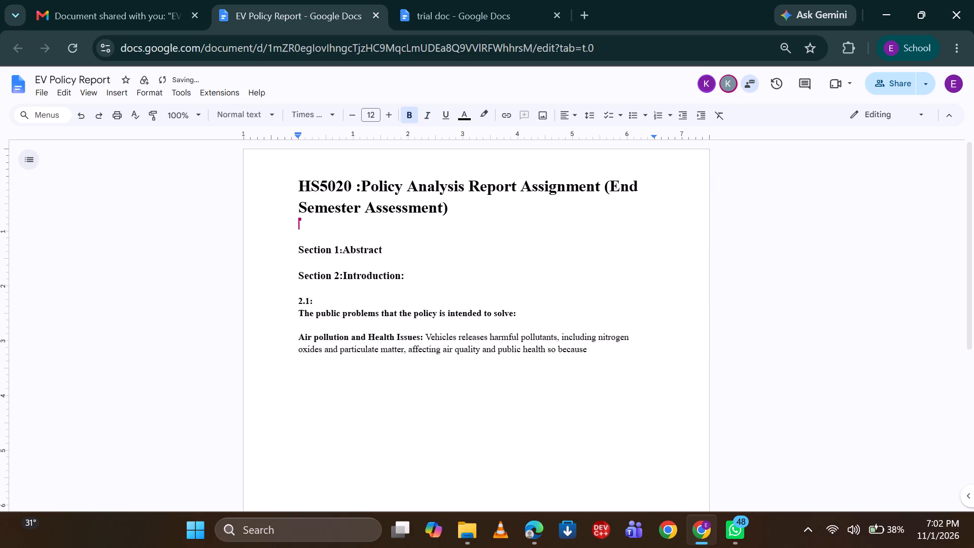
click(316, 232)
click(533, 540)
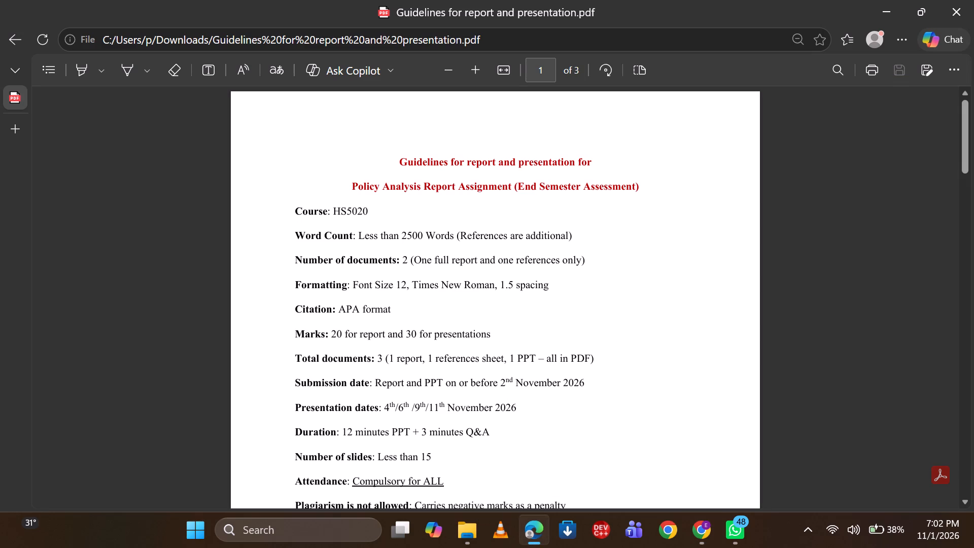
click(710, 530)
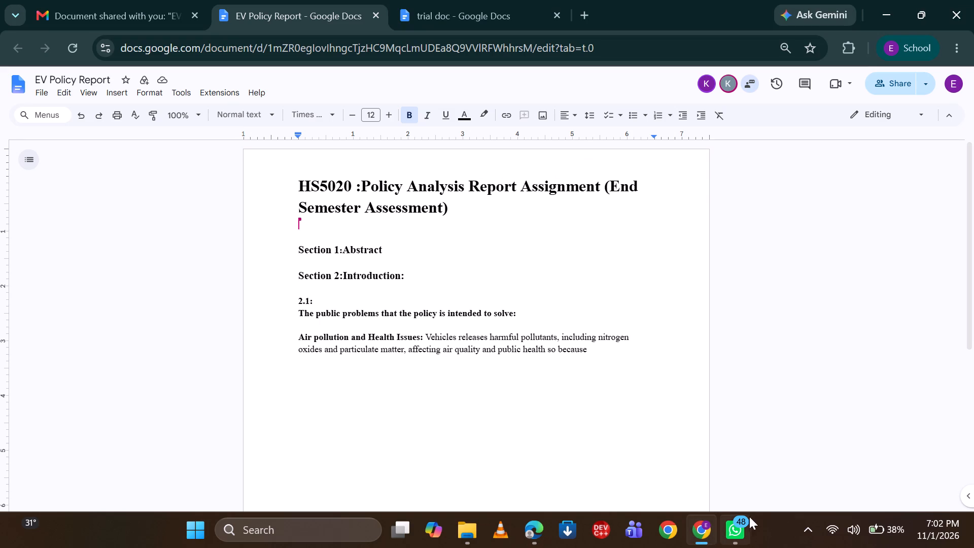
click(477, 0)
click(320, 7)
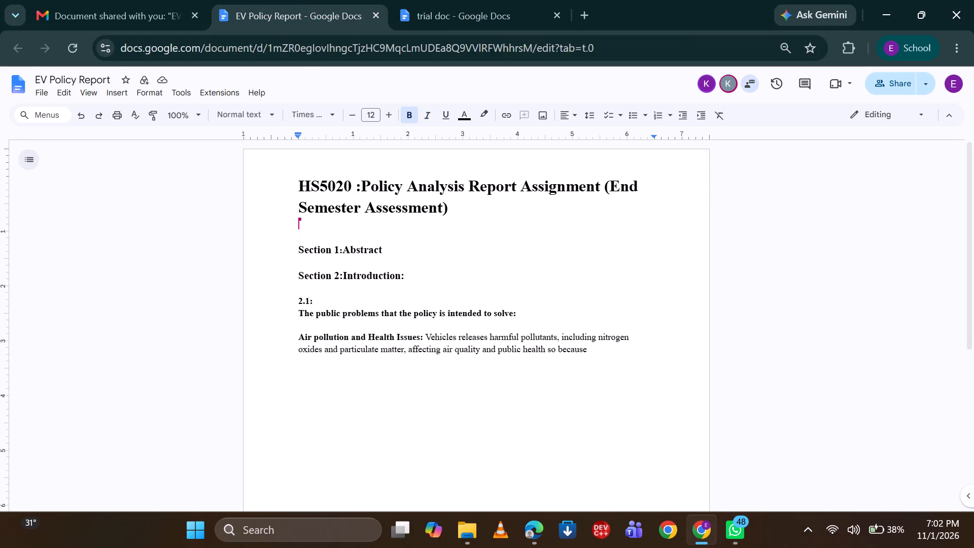
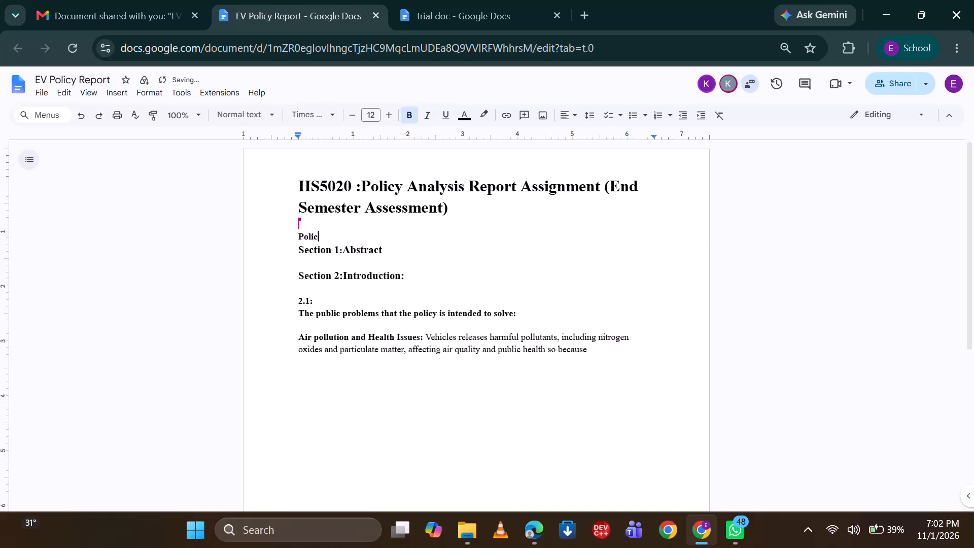
Complete the bold label "Policy Topic :" on the line above the Section 1 heading.
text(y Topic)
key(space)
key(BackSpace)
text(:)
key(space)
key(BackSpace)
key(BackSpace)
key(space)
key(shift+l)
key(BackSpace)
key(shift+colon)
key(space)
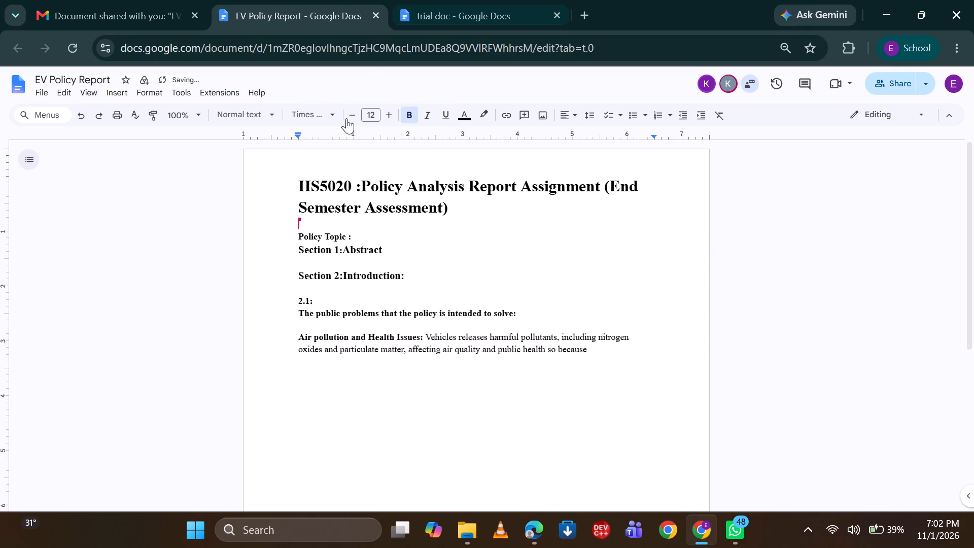
Enter "EV Policy" in non-bold text after the Policy Topic label and start a new line below it.
click(411, 119)
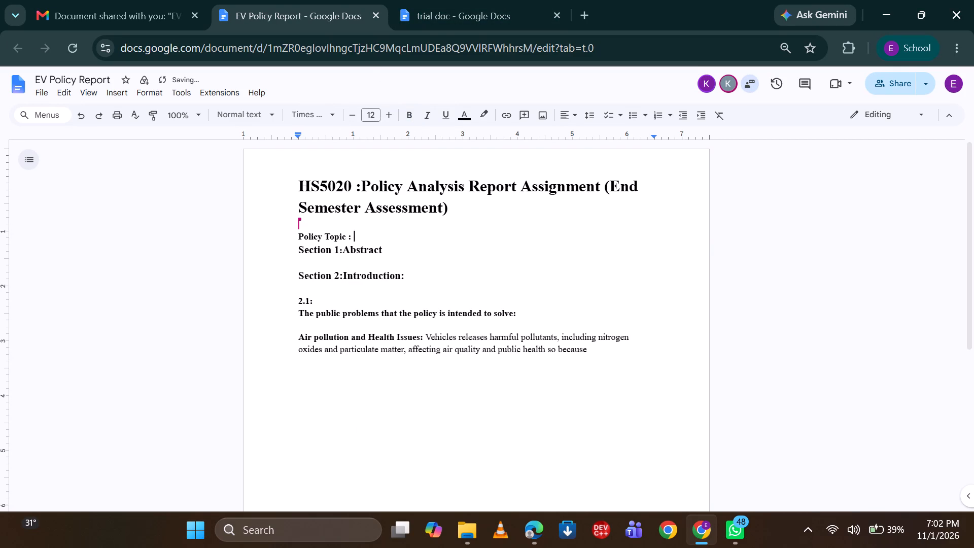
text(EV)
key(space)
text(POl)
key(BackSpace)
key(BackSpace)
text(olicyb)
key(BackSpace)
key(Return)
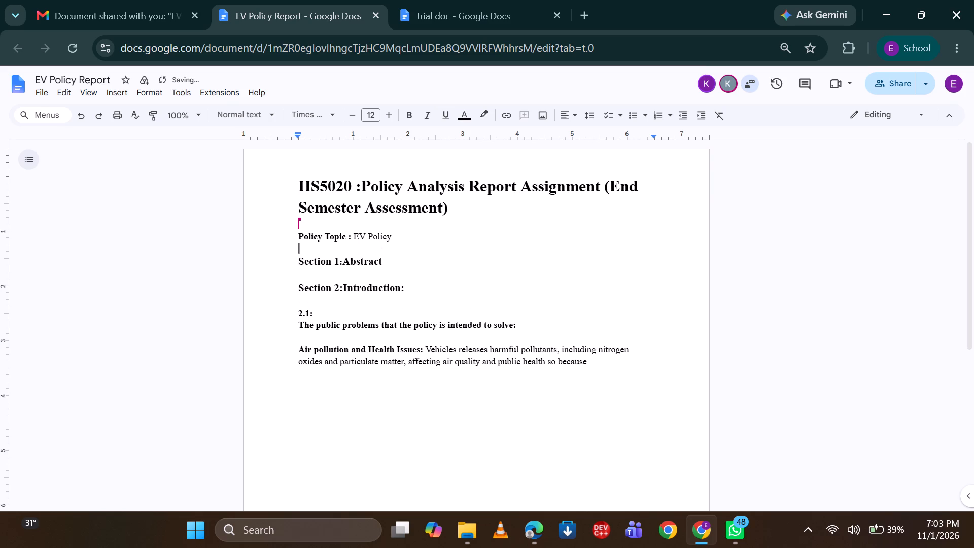
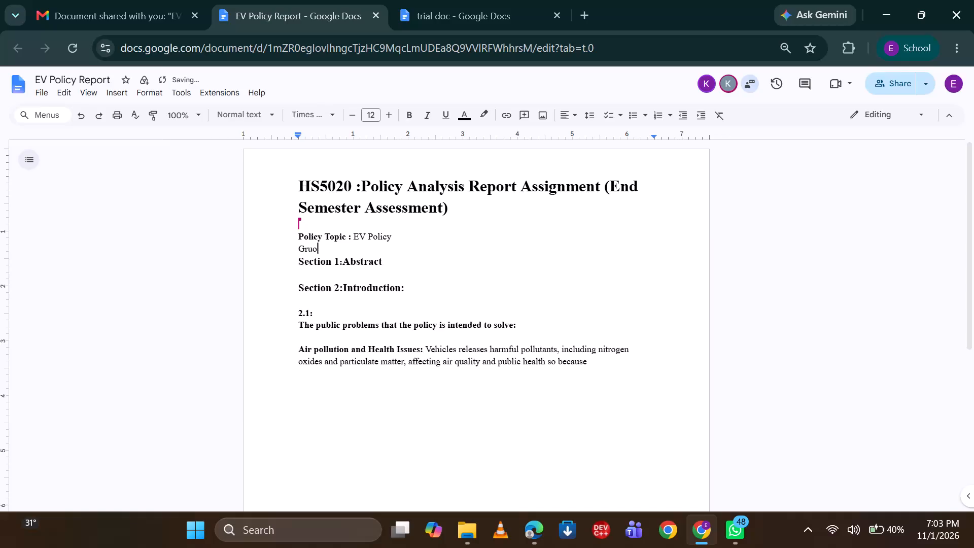
Complete the line below Policy Topic with the label "Group members :", correcting the misspelled first word to "Group".
key(BackSpace)
key(BackSpace)
key(BackSpace)
key(BackSpace)
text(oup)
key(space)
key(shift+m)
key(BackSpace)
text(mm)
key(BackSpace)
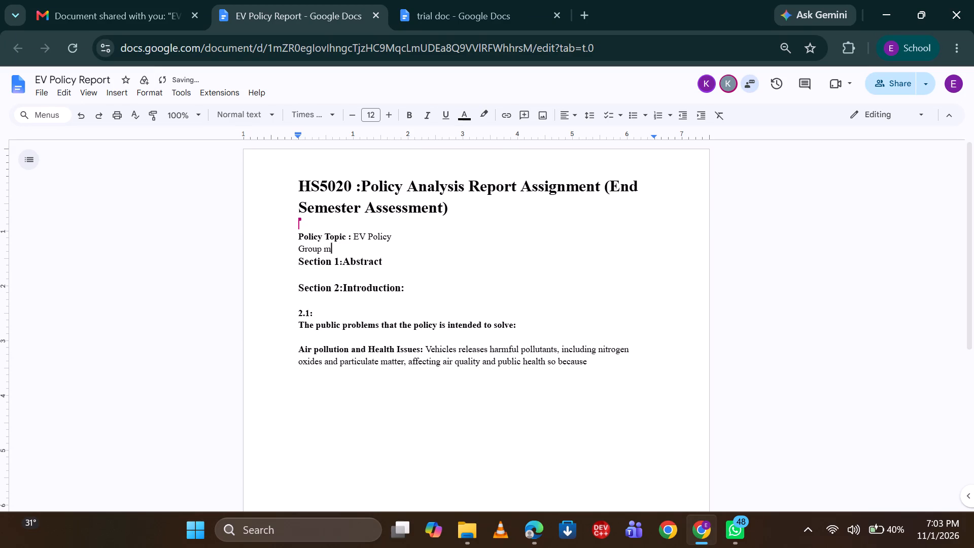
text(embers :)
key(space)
Change the "Group members :" label below the policy topic to "Group number :".
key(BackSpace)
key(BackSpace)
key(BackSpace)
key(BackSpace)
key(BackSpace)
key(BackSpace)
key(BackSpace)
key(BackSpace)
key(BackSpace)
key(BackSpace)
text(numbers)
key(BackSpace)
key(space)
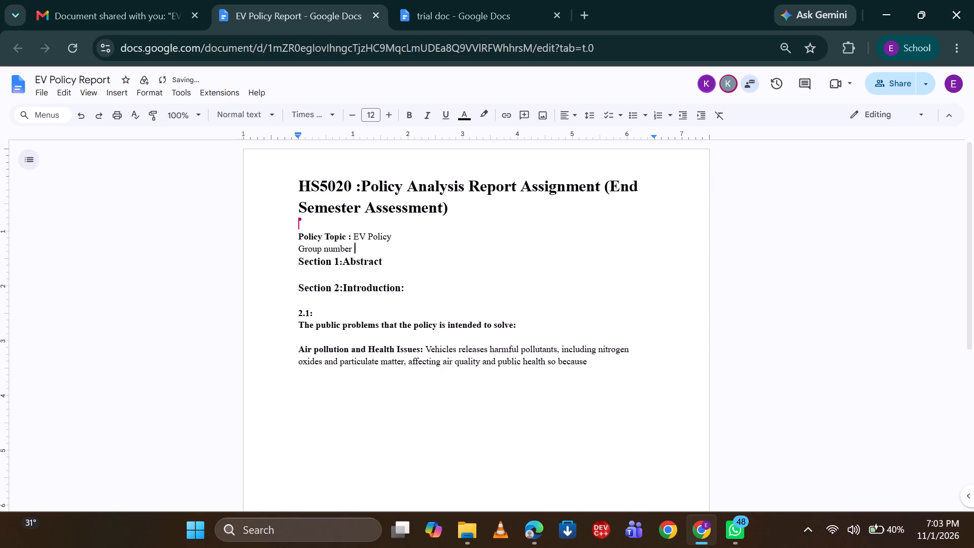
text(:)
key(space)
Make the "Group number :" label bold.
drag(356, 248, 298, 253)
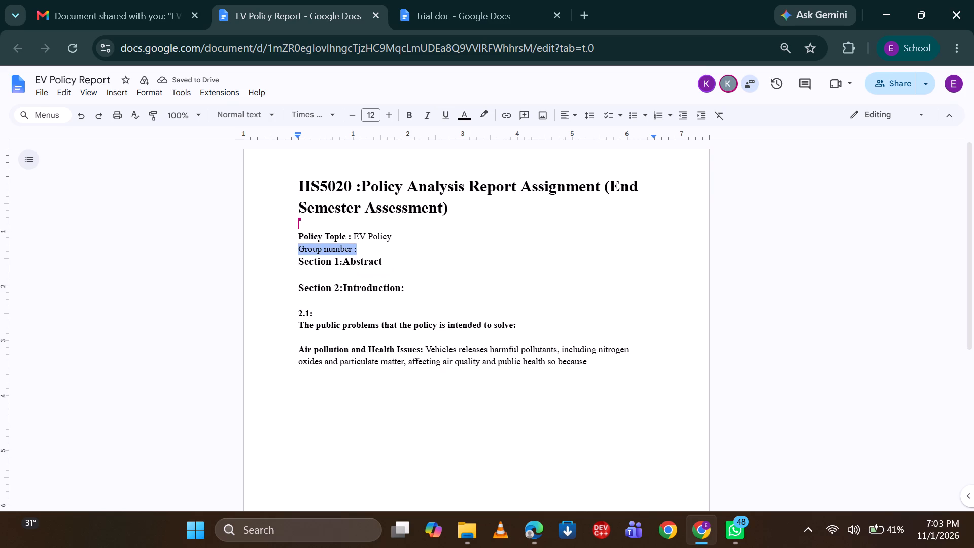
click(413, 114)
click(464, 204)
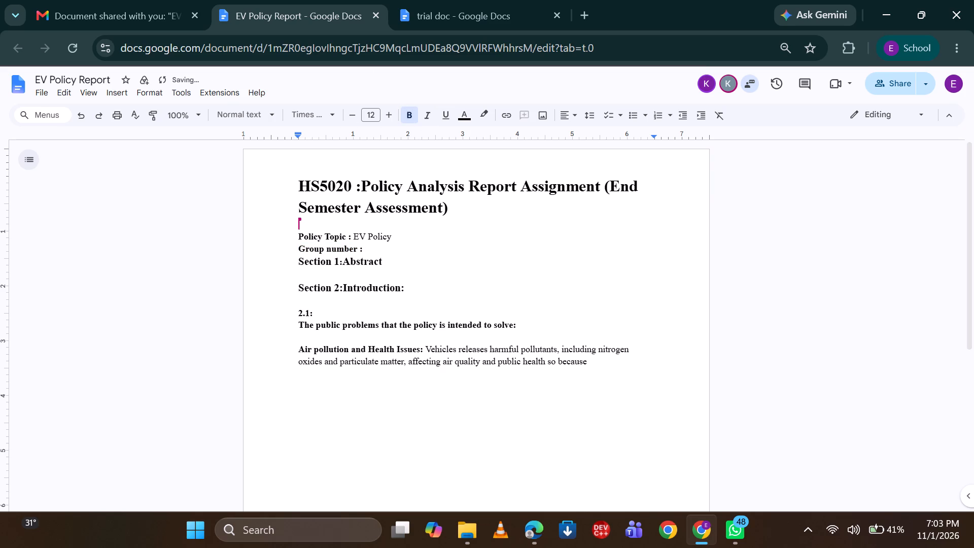
Enter 2 as the group number after the bold label, in regular weight.
click(374, 248)
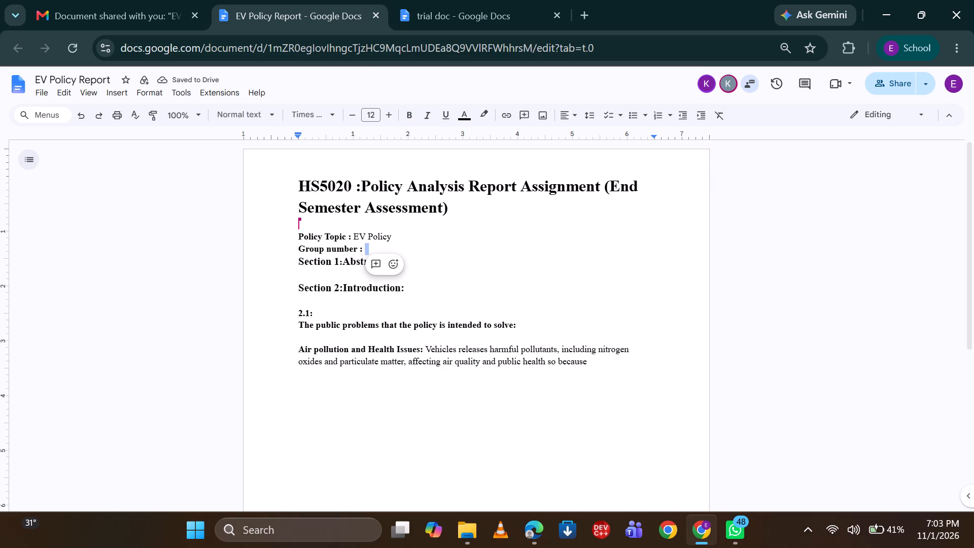
click(373, 251)
text(2)
key(space)
Insert a blank line below the Group number line and another below the Policy Topic line.
key(Return)
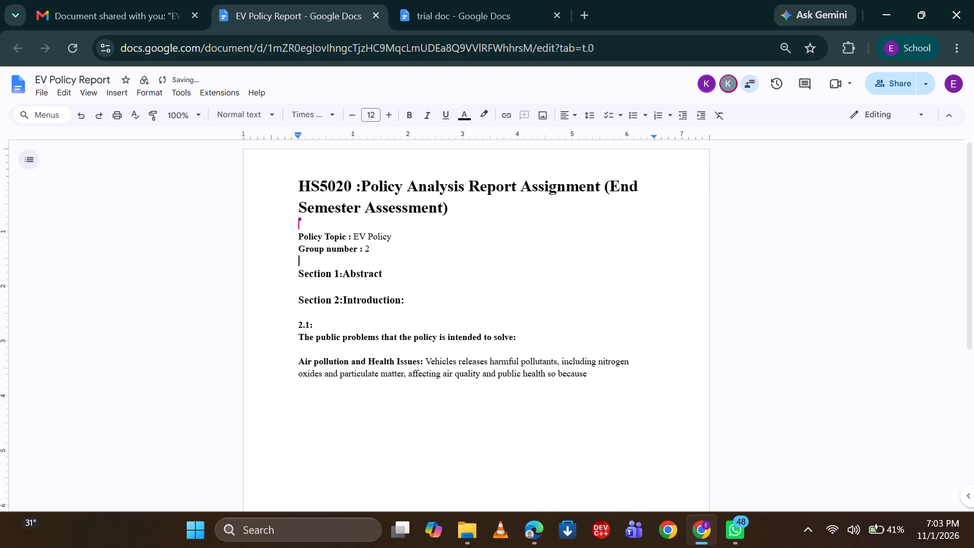
click(447, 234)
key(Return)
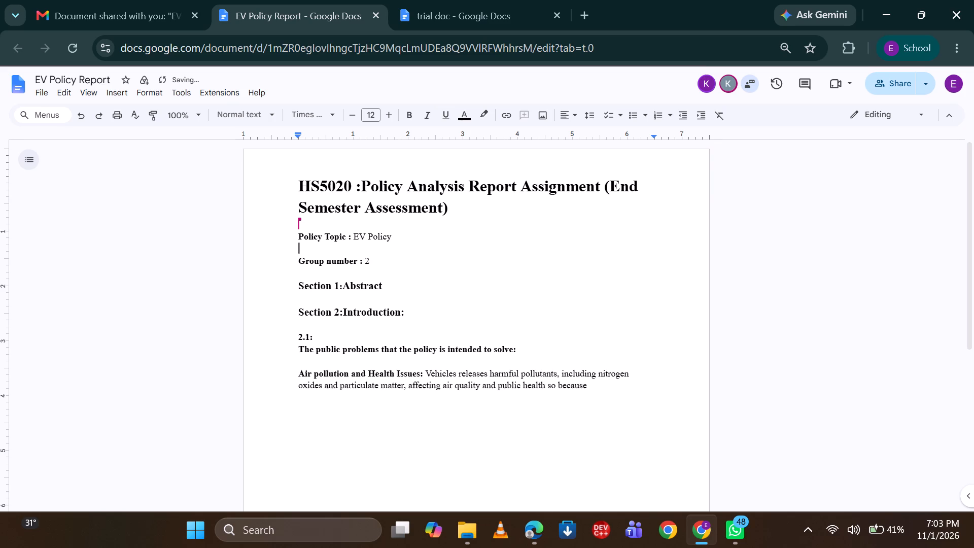
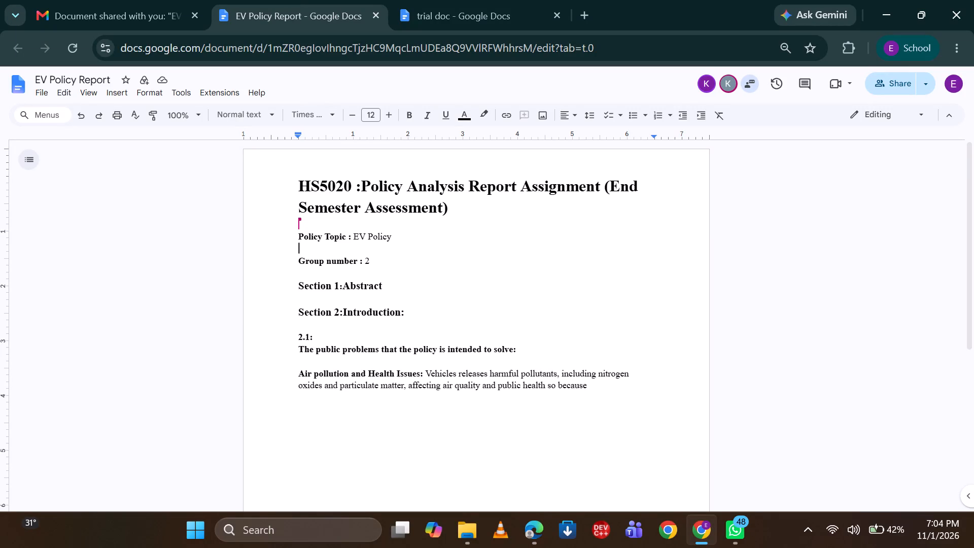
Increase the font size of the "Policy Topic" label text to 14.
drag(347, 237, 282, 230)
click(393, 112)
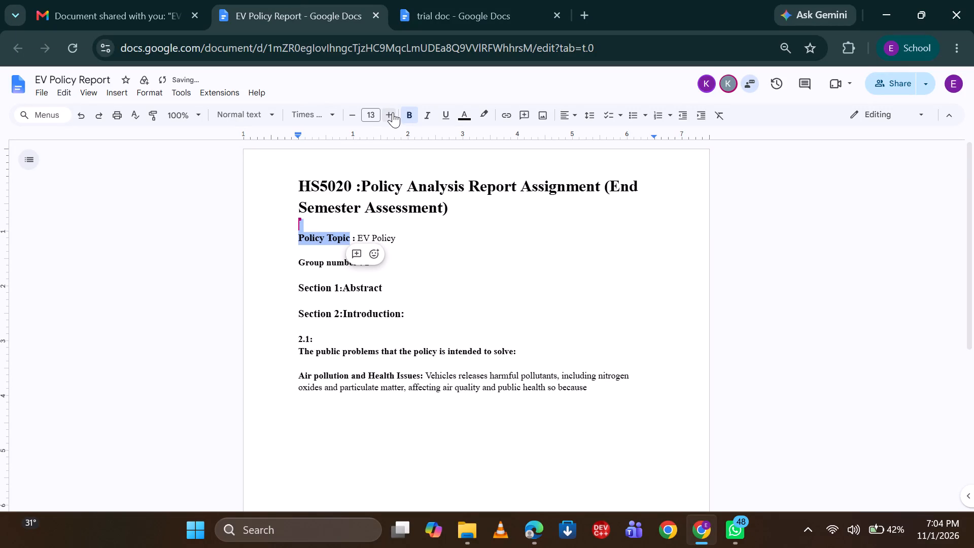
click(393, 112)
click(419, 233)
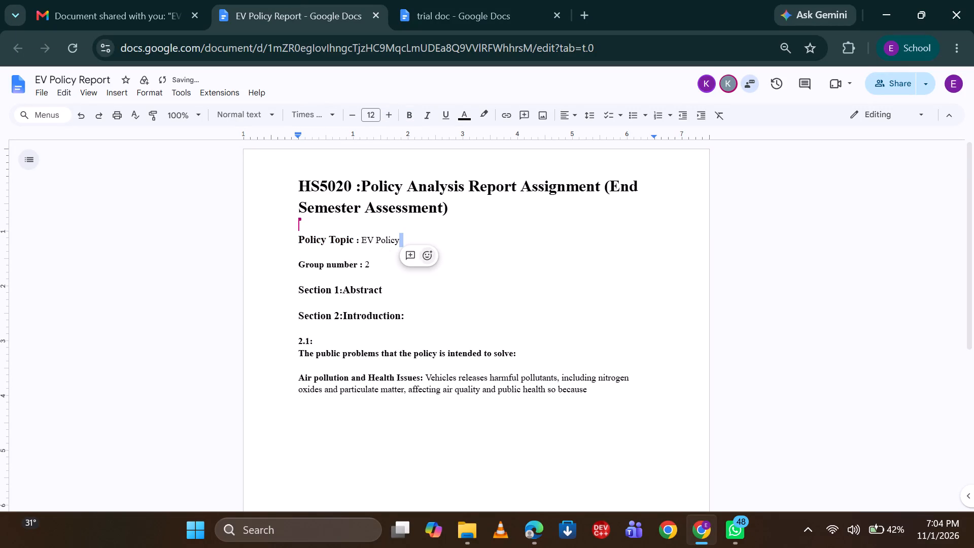
click(483, 330)
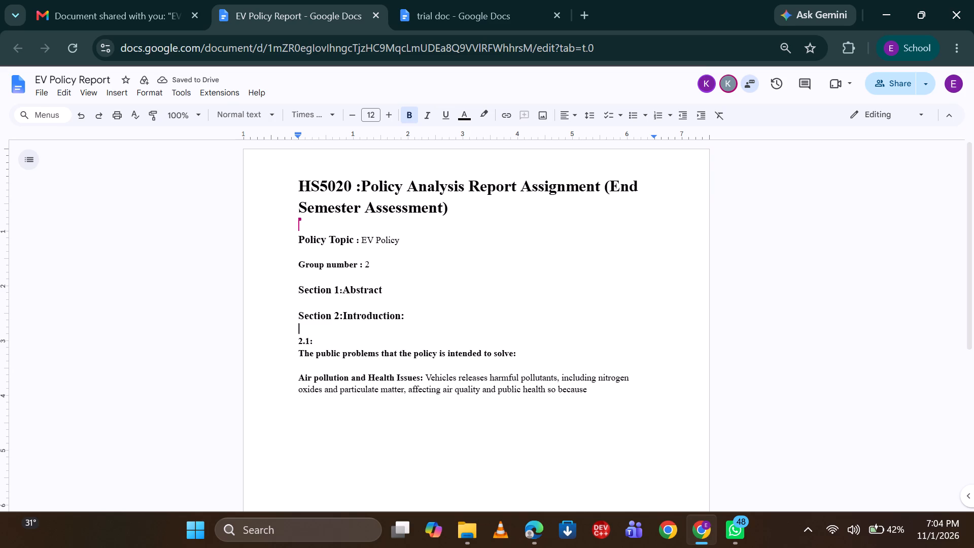
Increase the font size of the "Group number" label text to 14, leaving out the number after it.
drag(359, 266, 276, 252)
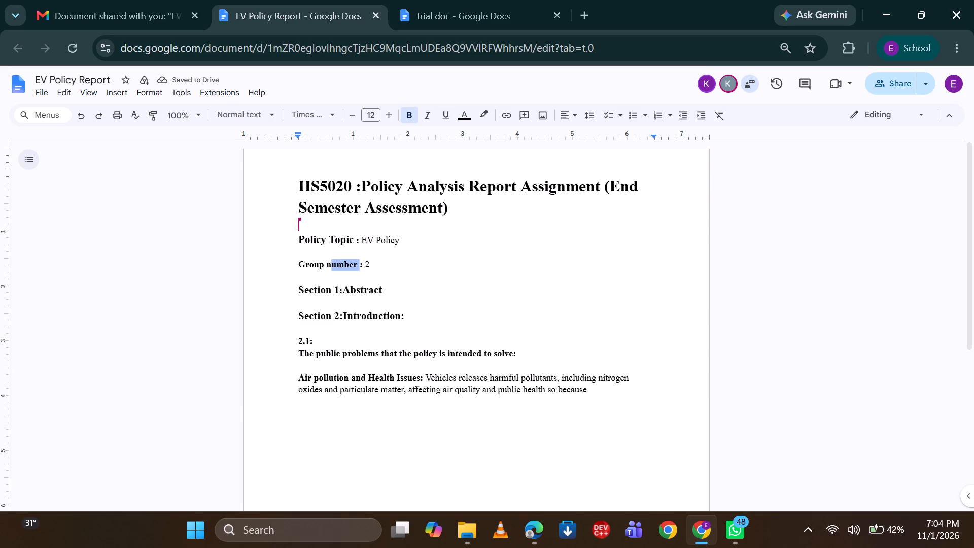
drag(276, 252, 268, 252)
click(389, 97)
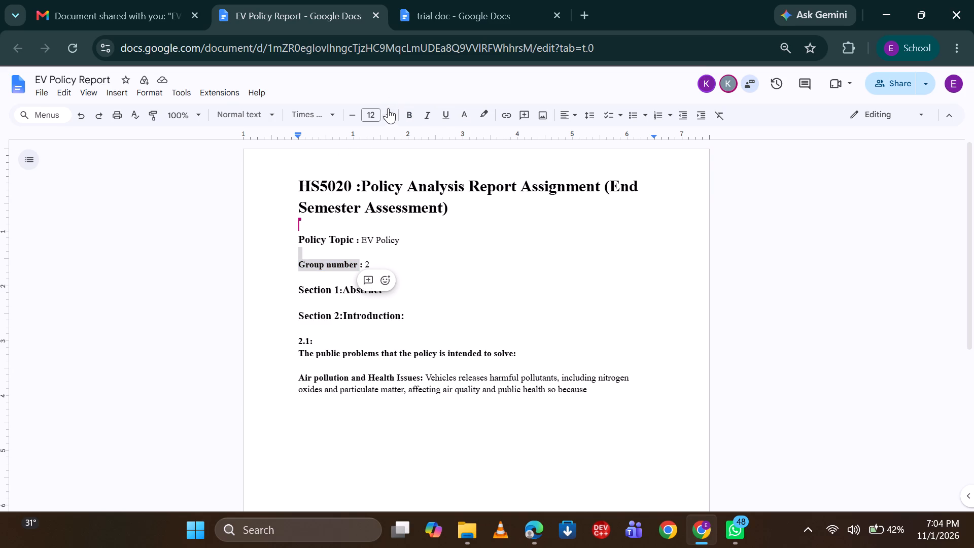
click(388, 110)
click(389, 112)
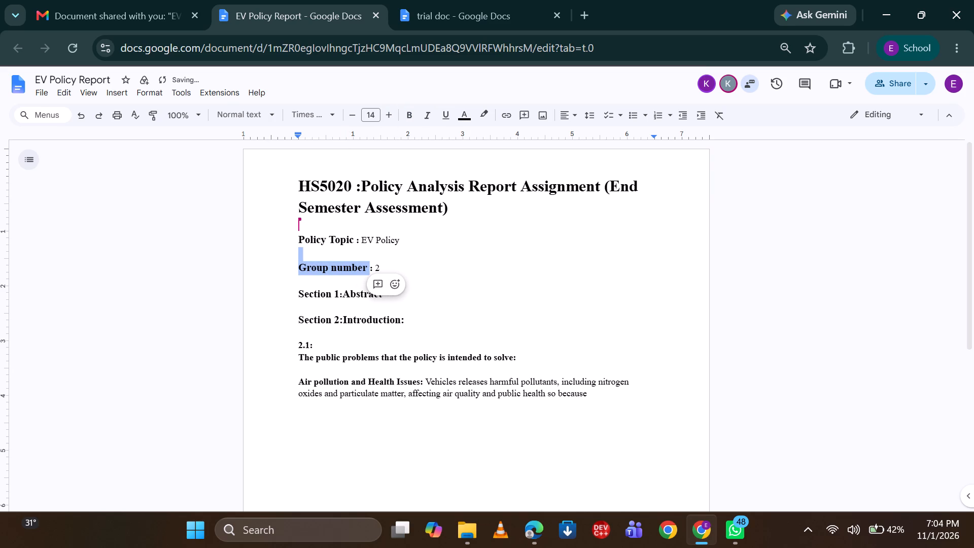
click(424, 221)
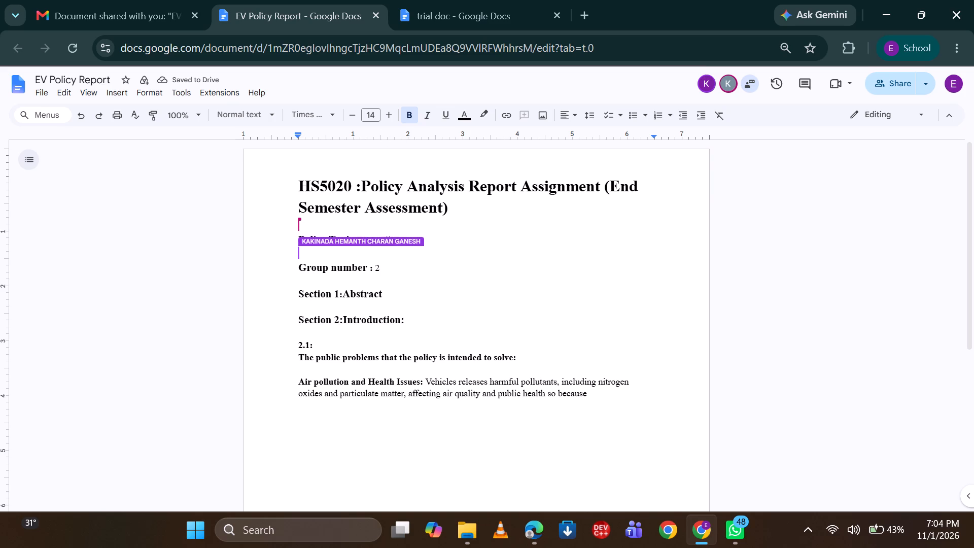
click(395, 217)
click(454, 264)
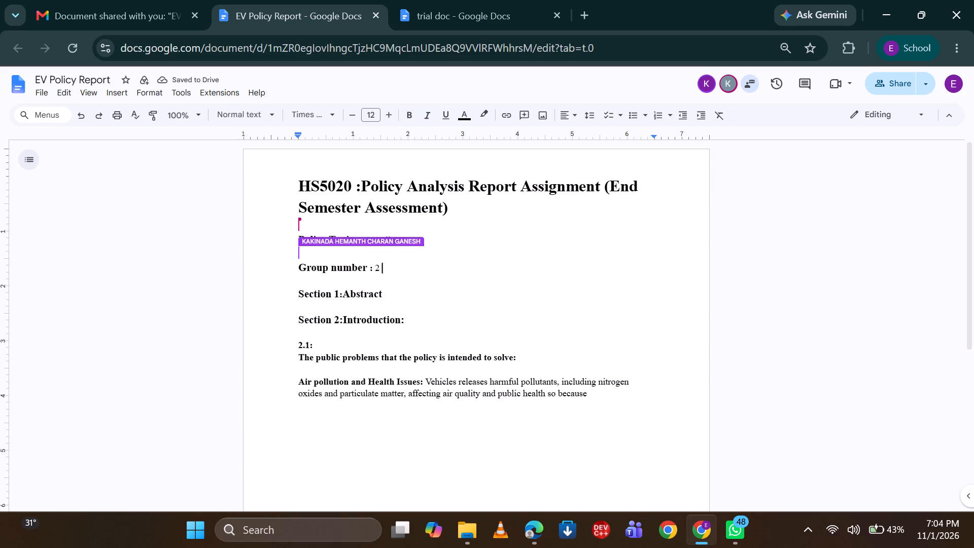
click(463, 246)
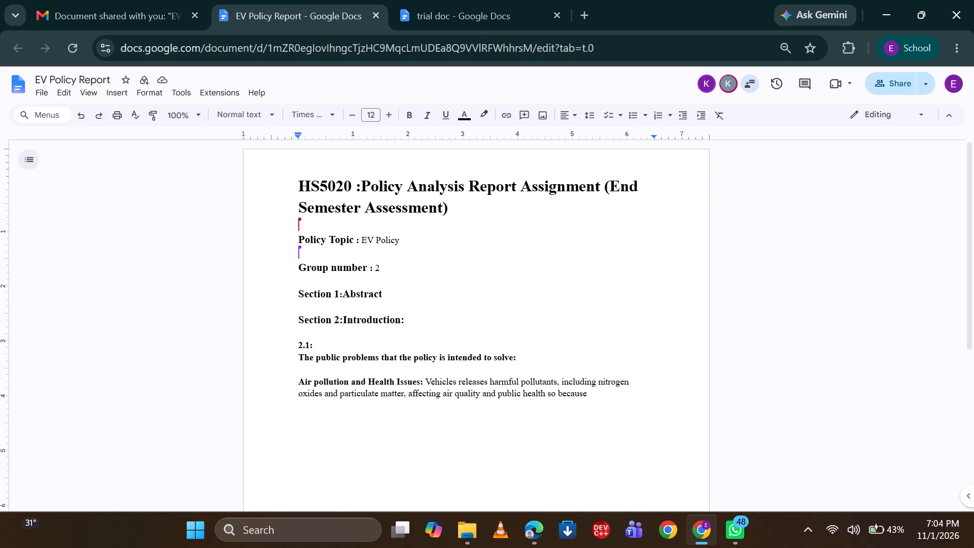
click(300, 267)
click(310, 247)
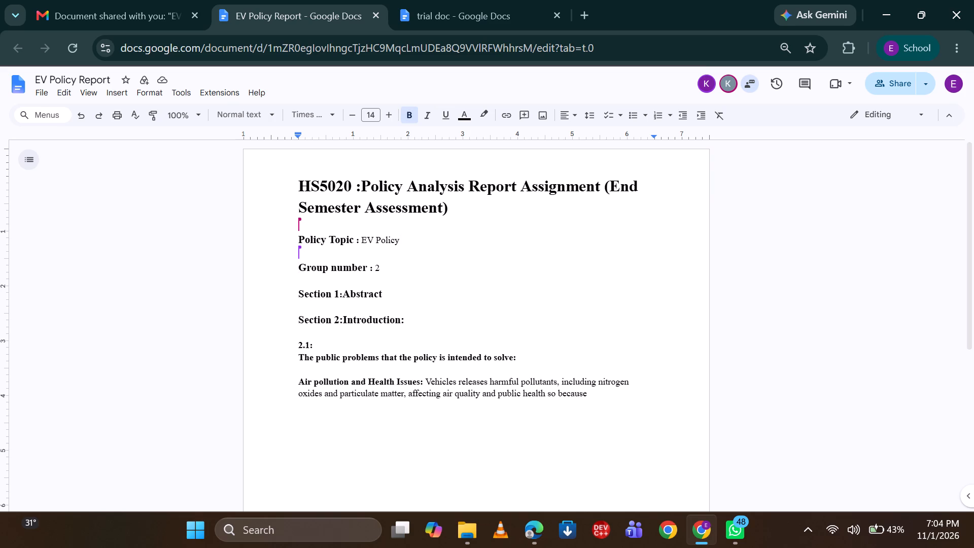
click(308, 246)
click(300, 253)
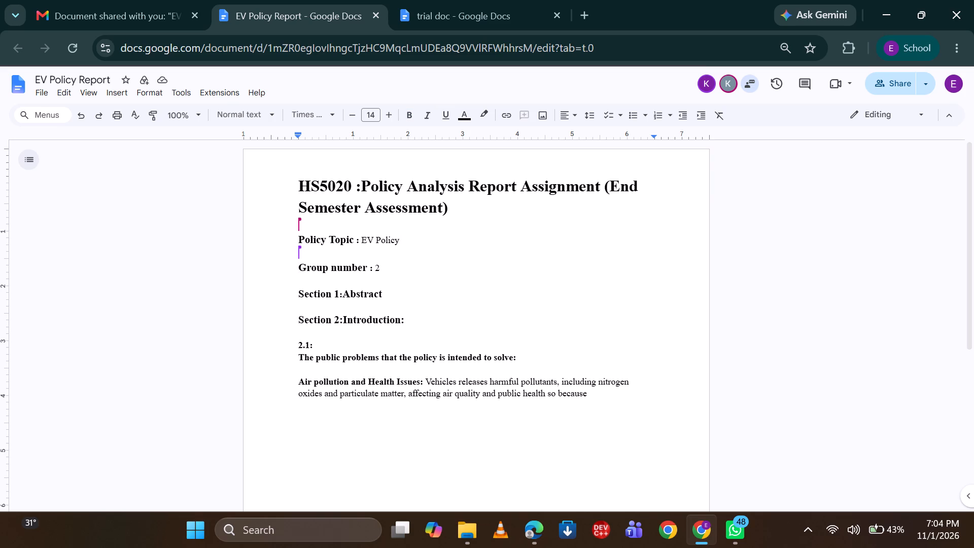
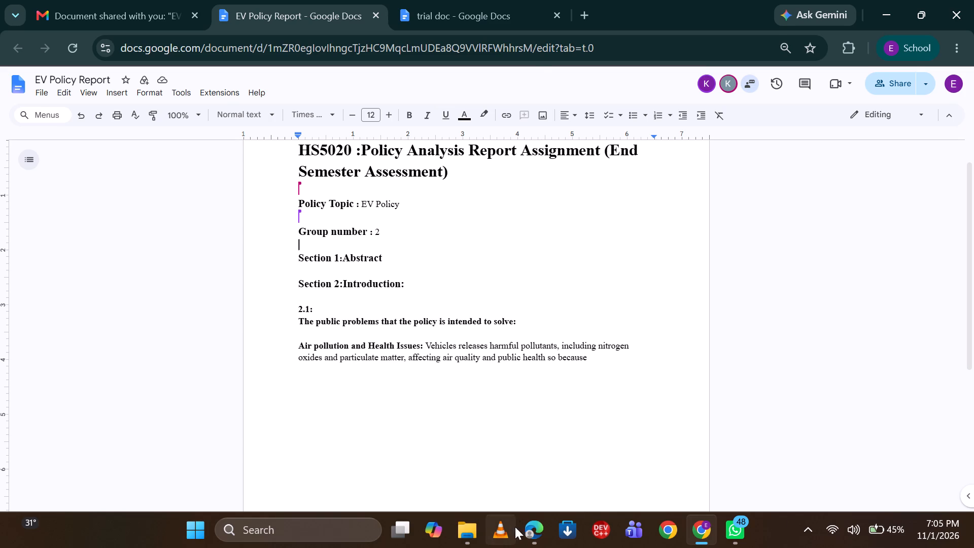
Switch to the report and presentation guidelines PDF in Microsoft Edge to consult the assignment requirements.
click(531, 538)
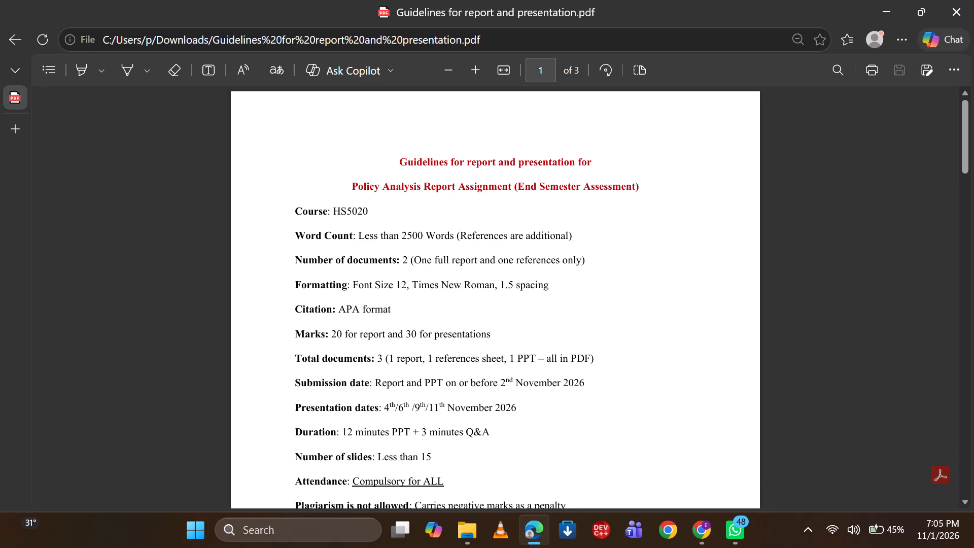
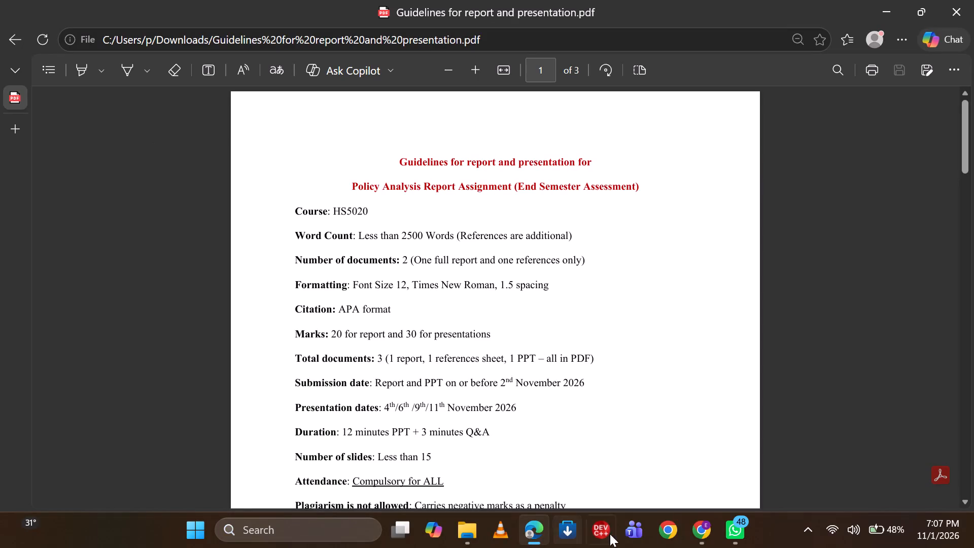
Switch to the EV Policy Report in Google Docs and set 1.5 line spacing on the blank line below "Group number".
click(700, 536)
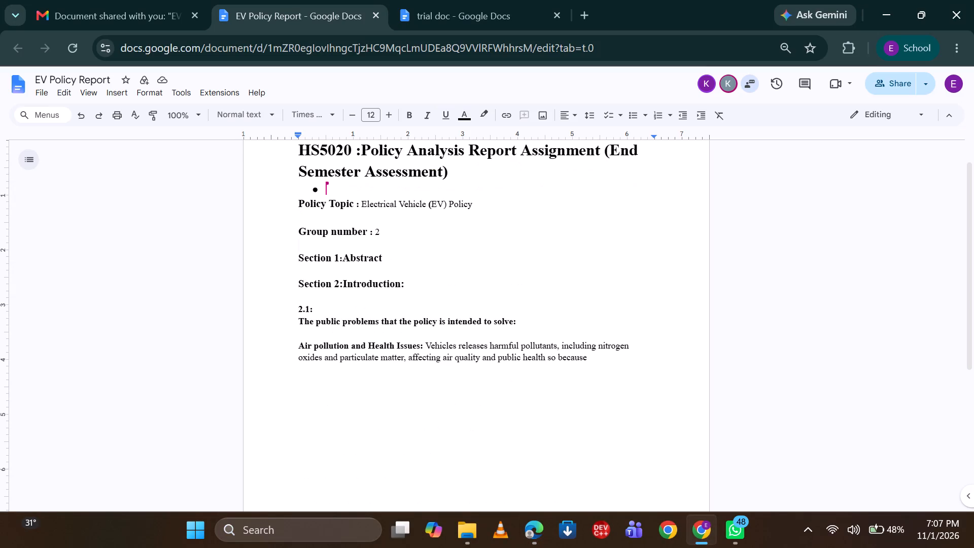
scroll(474, 180, up, 4)
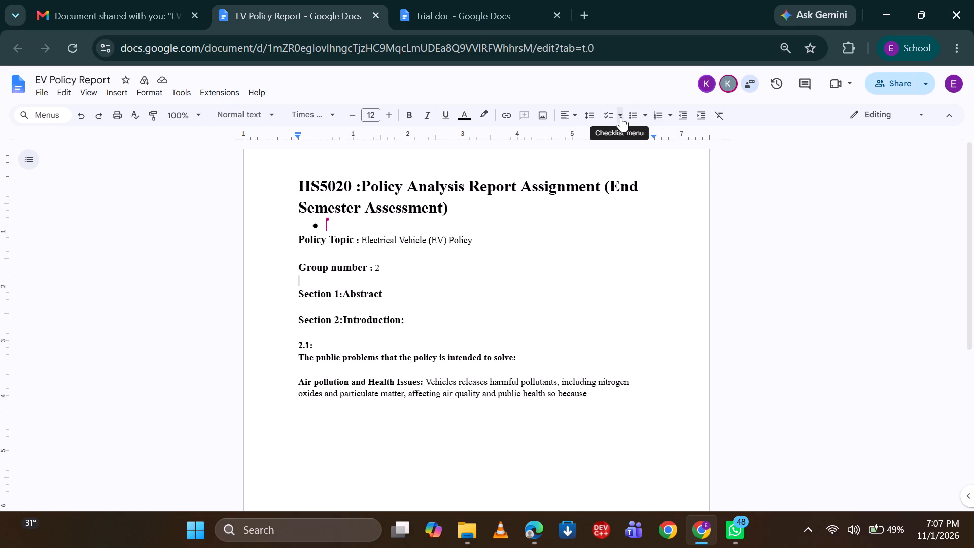
click(589, 114)
click(601, 165)
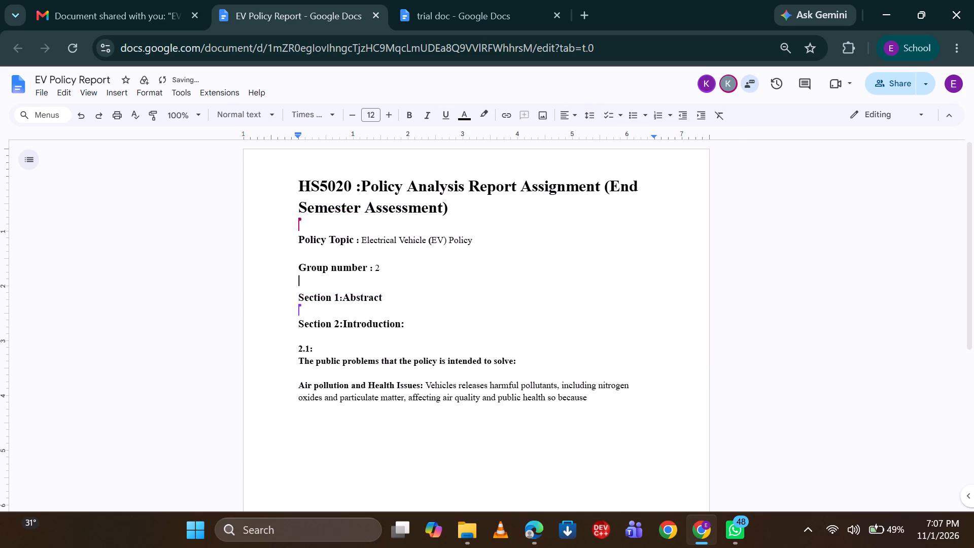
click(584, 119)
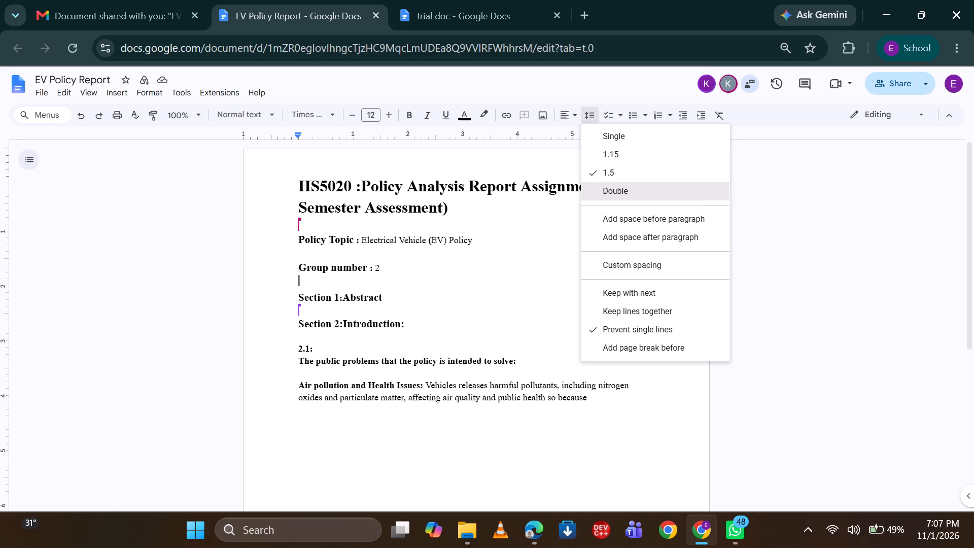
click(527, 235)
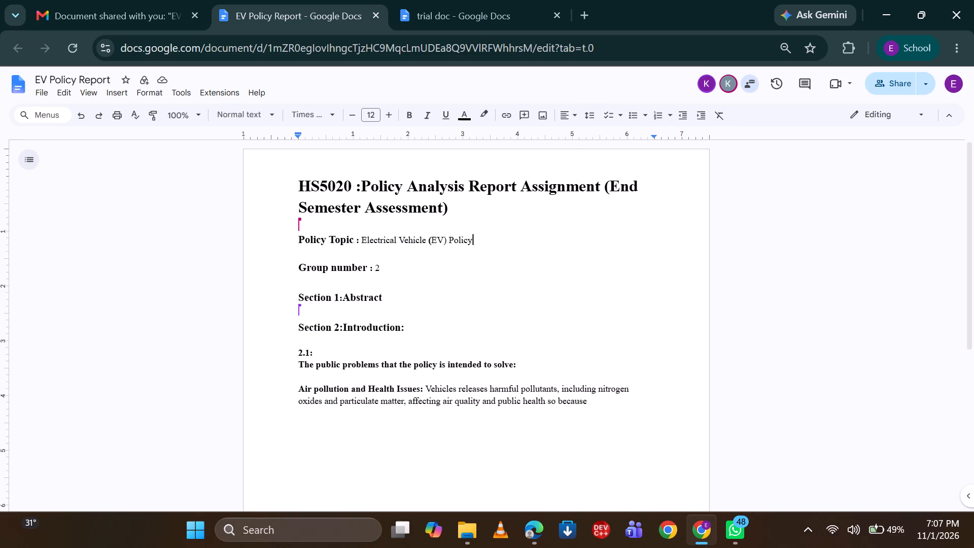
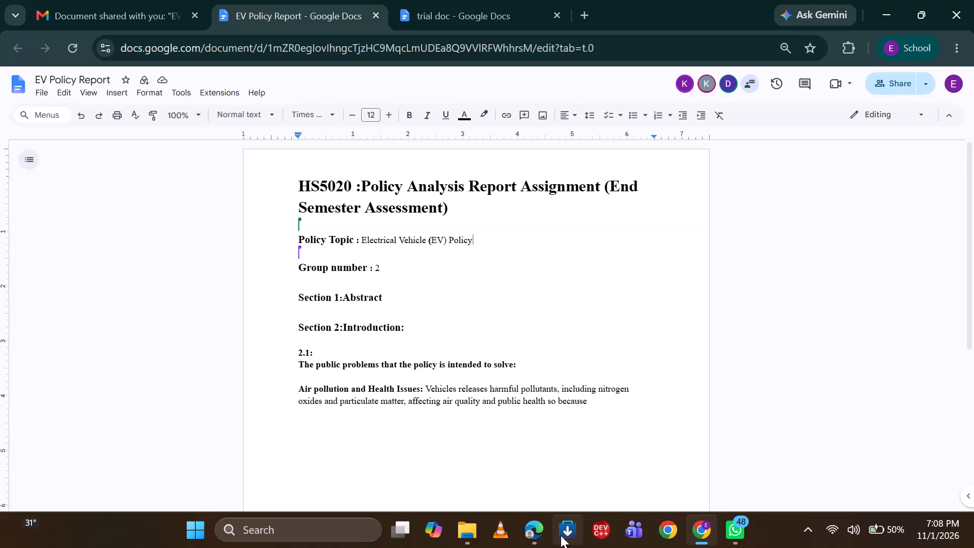
Switch to the guidelines PDF in Microsoft Edge to check the report's formatting requirements.
click(529, 530)
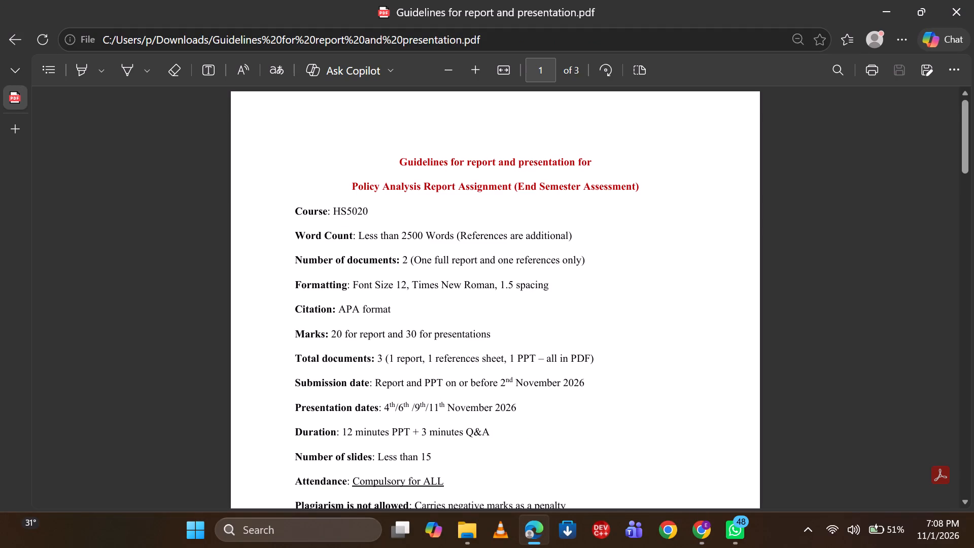
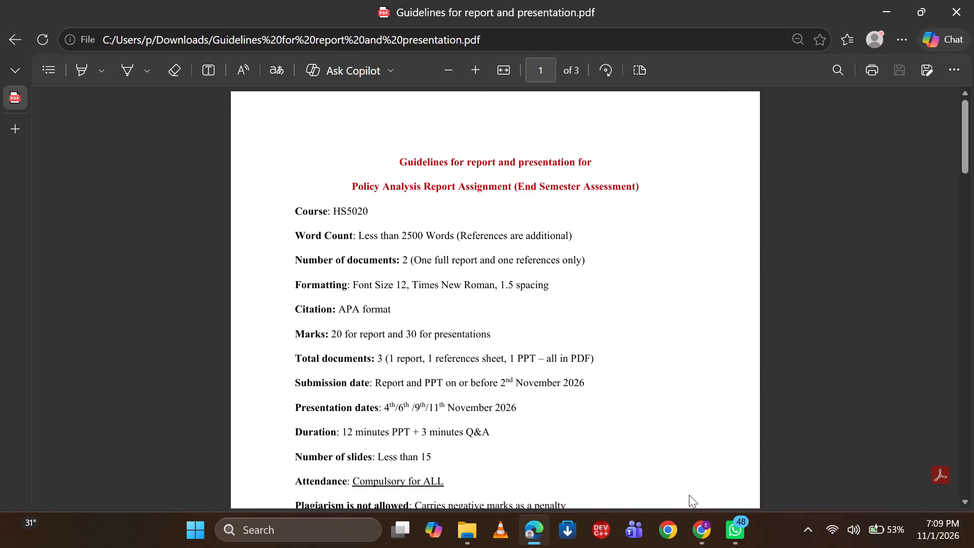
Switch back to the EV Policy Report in Google Docs and check the line spacing options at the Group number line.
click(710, 521)
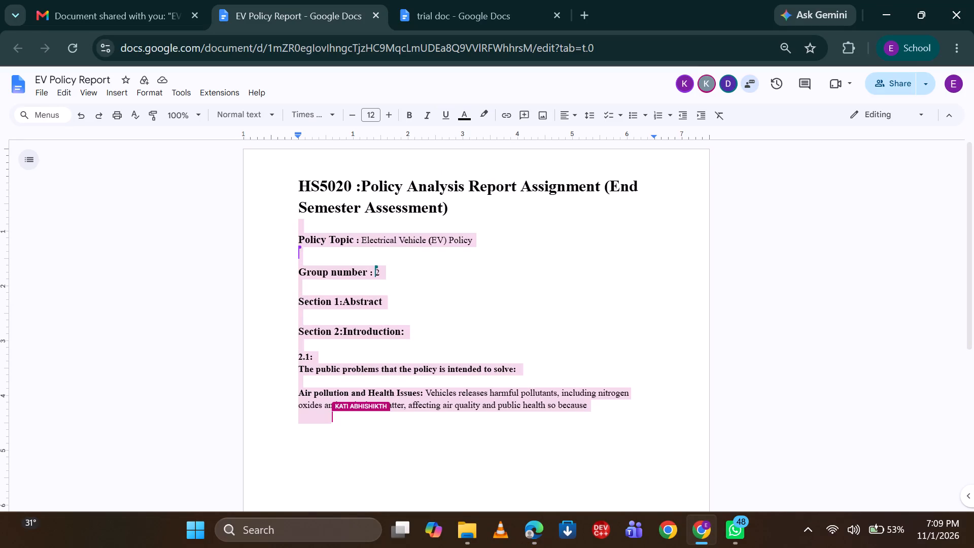
click(619, 337)
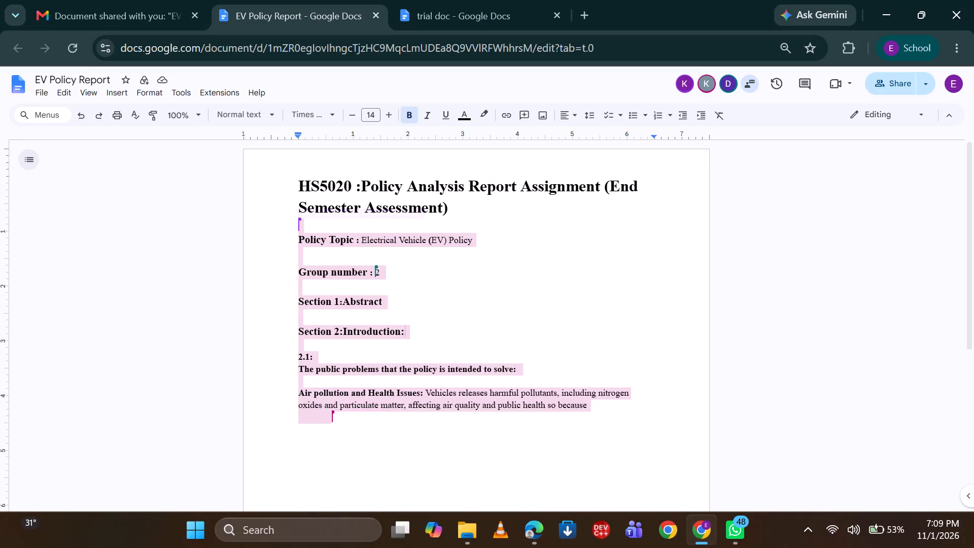
click(599, 278)
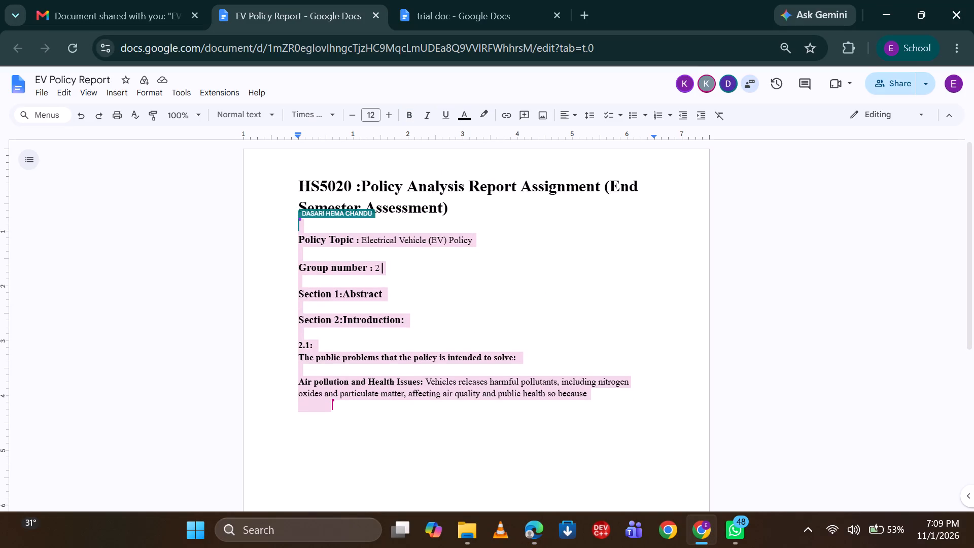
click(592, 116)
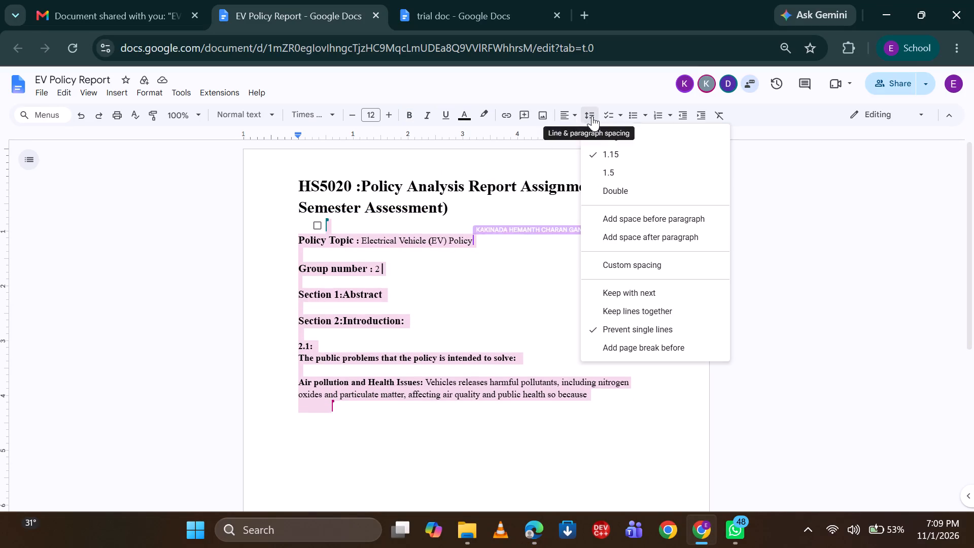
click(513, 274)
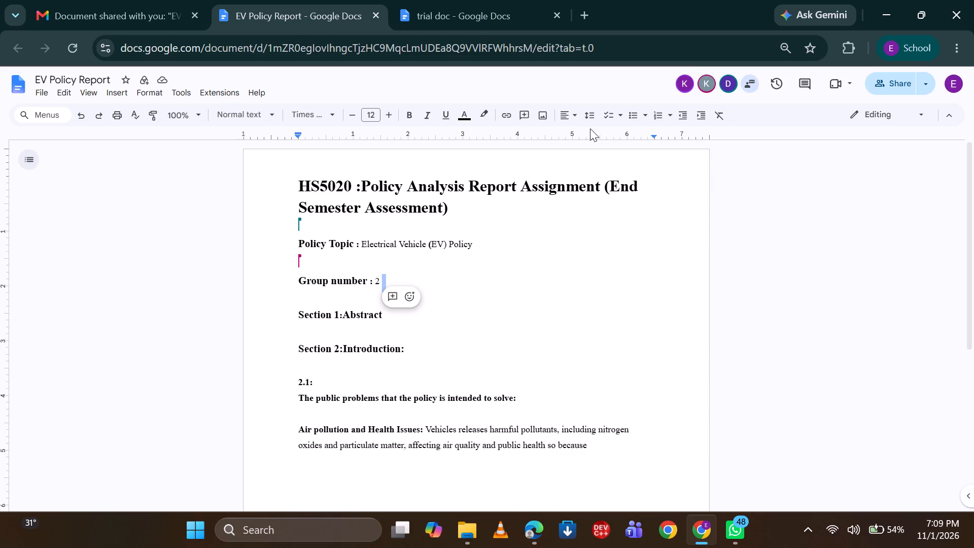
click(591, 114)
click(488, 258)
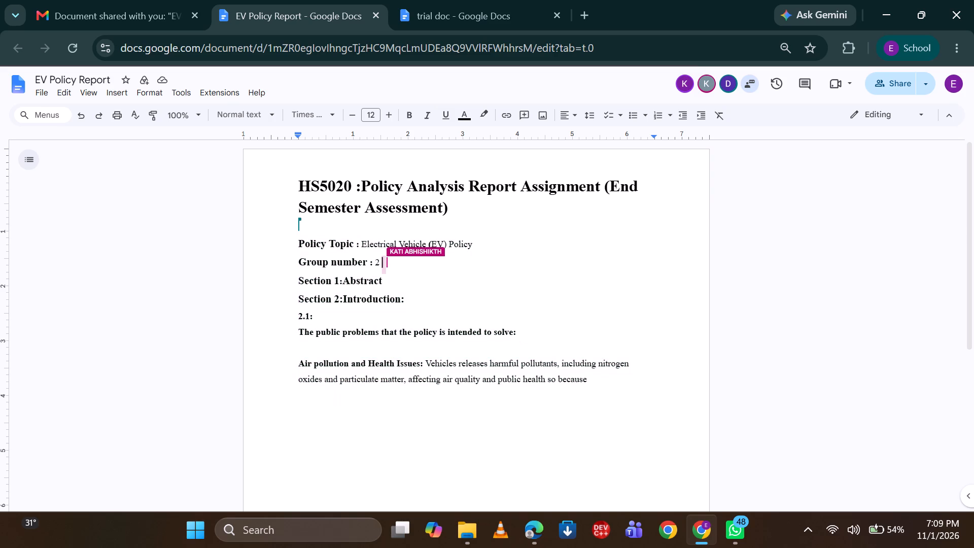
Format the Group number line as a numbered list item.
click(644, 121)
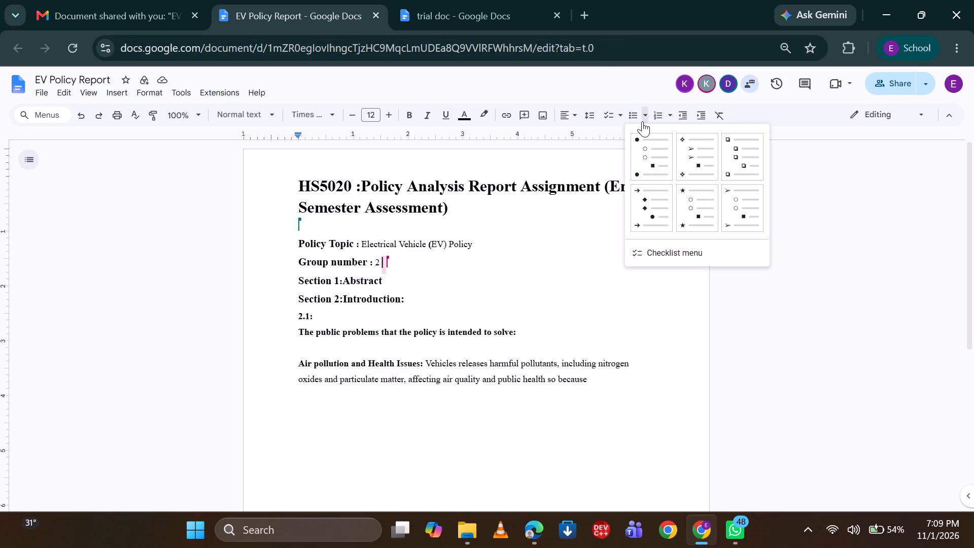
click(664, 117)
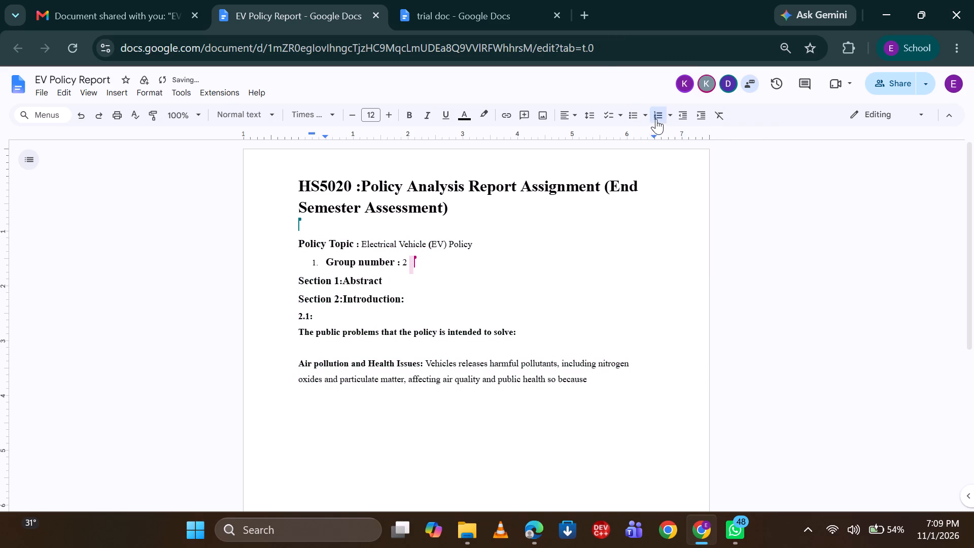
click(671, 117)
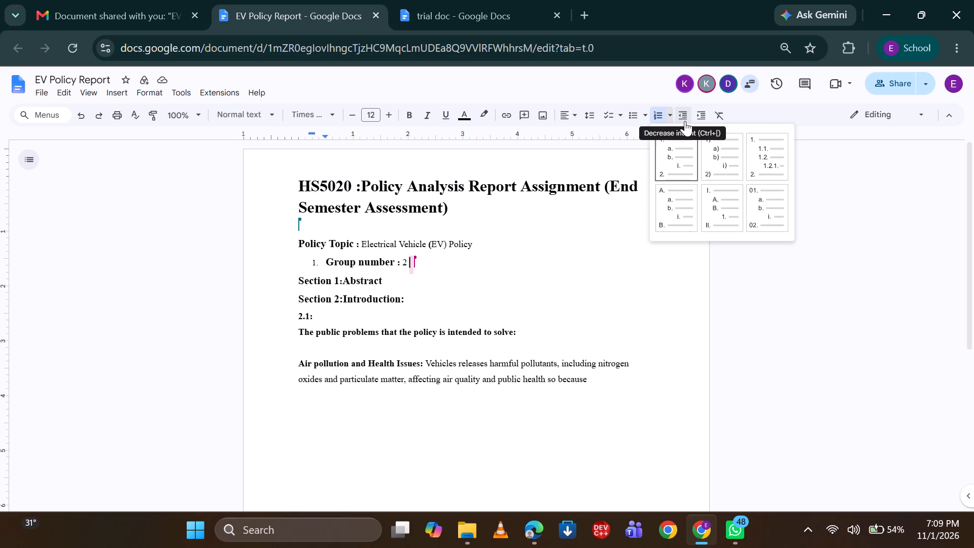
click(660, 357)
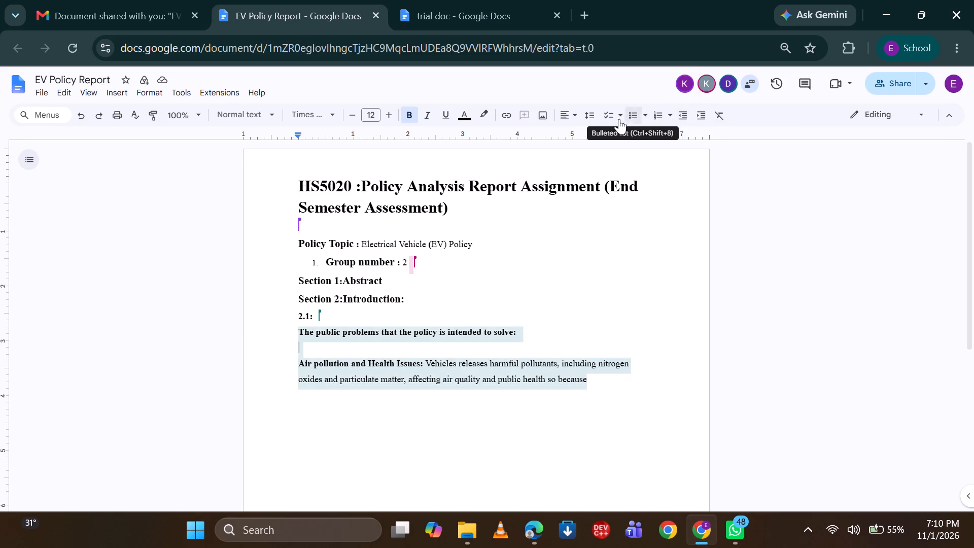
Justify the Policy Topic paragraph.
click(576, 120)
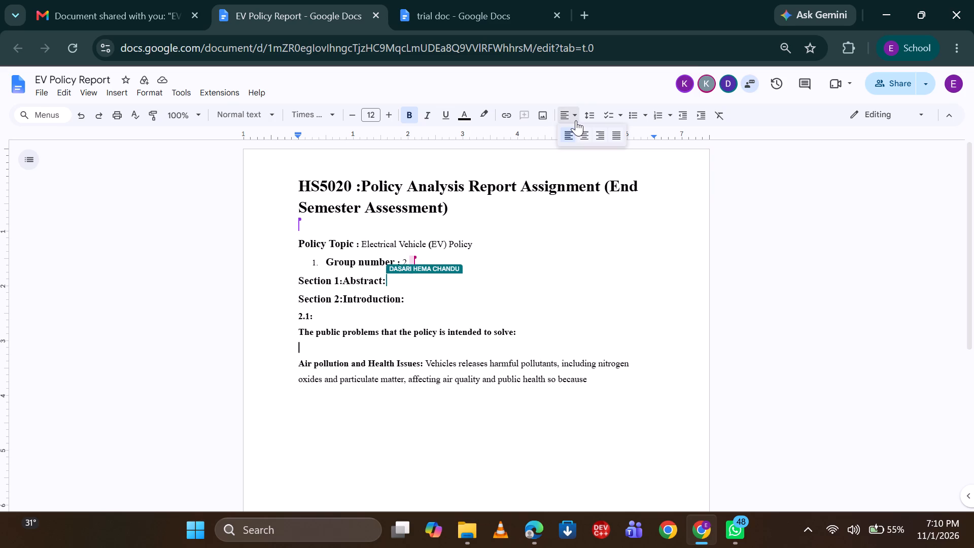
click(618, 248)
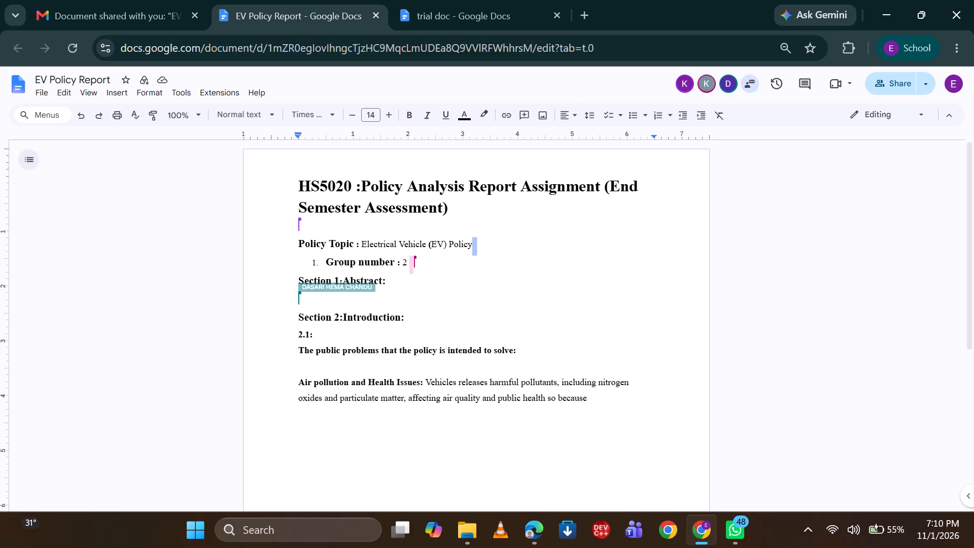
click(578, 116)
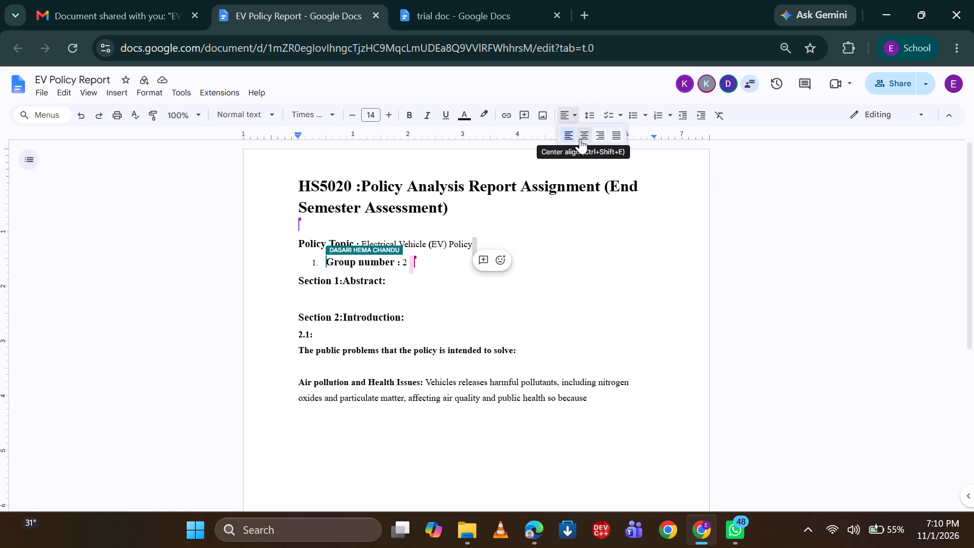
click(616, 140)
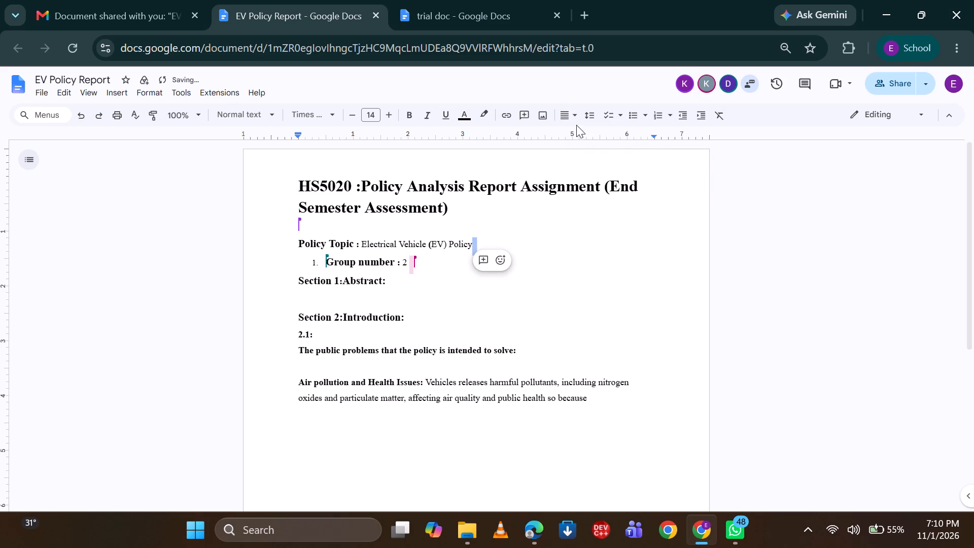
click(576, 120)
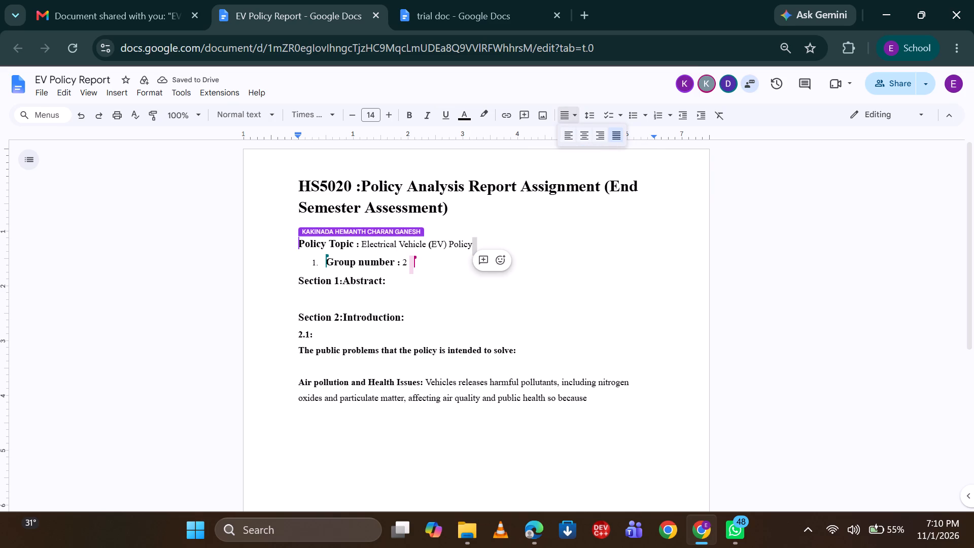
click(616, 142)
click(567, 116)
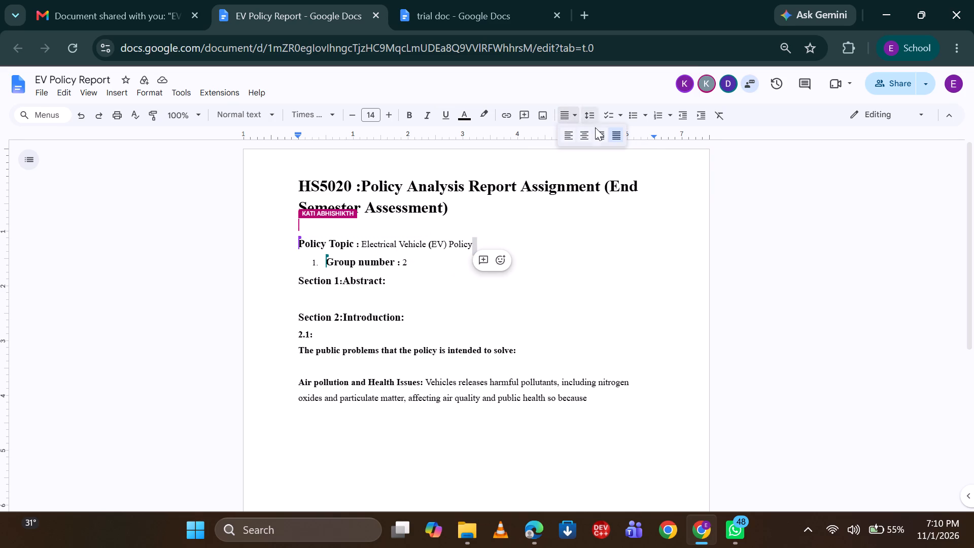
click(612, 139)
click(573, 113)
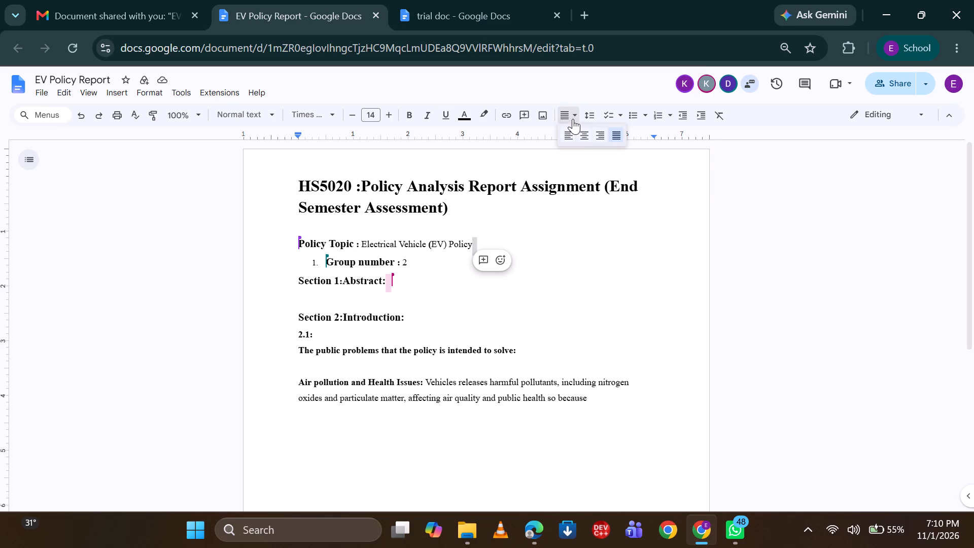
click(664, 188)
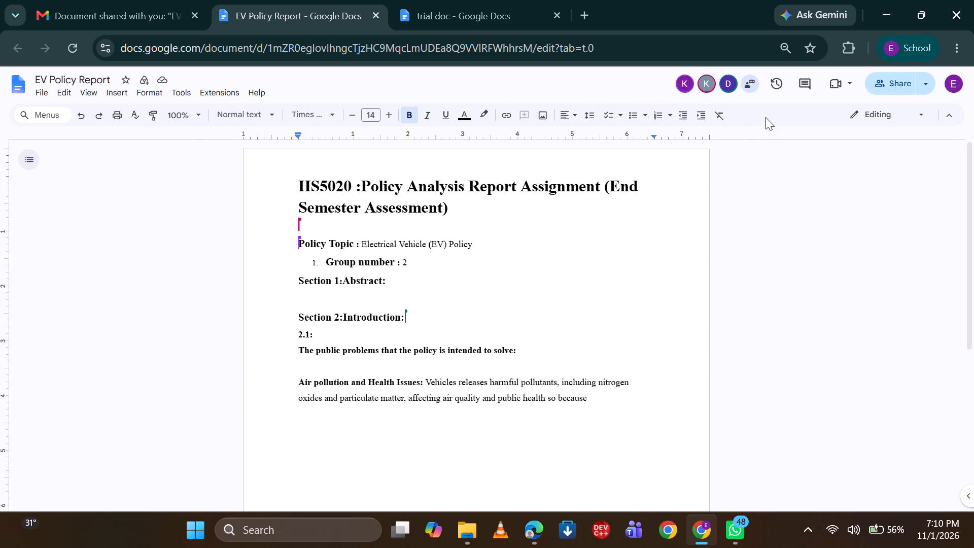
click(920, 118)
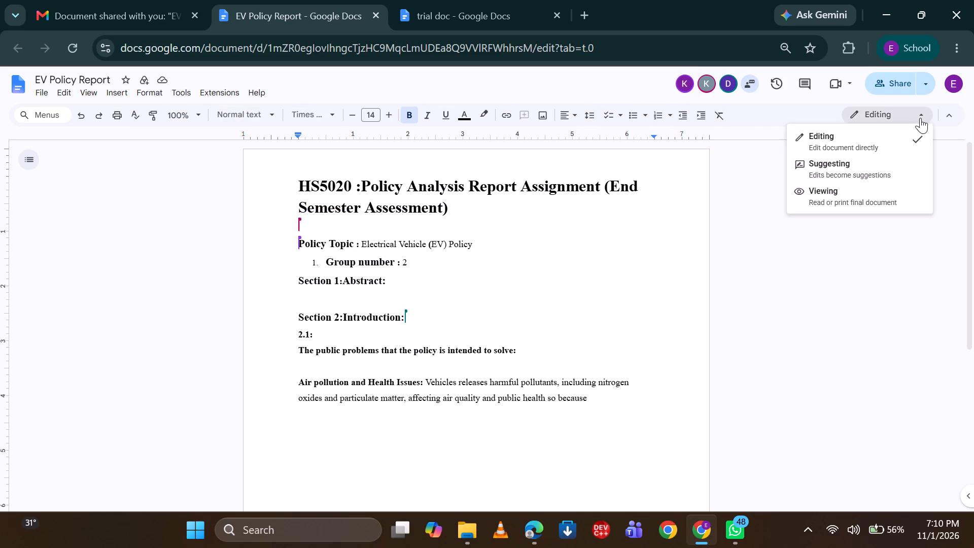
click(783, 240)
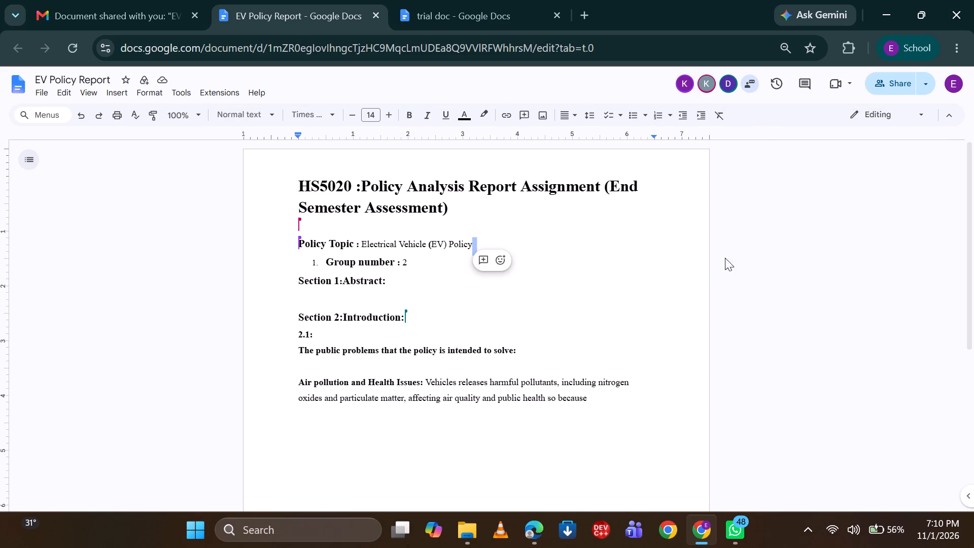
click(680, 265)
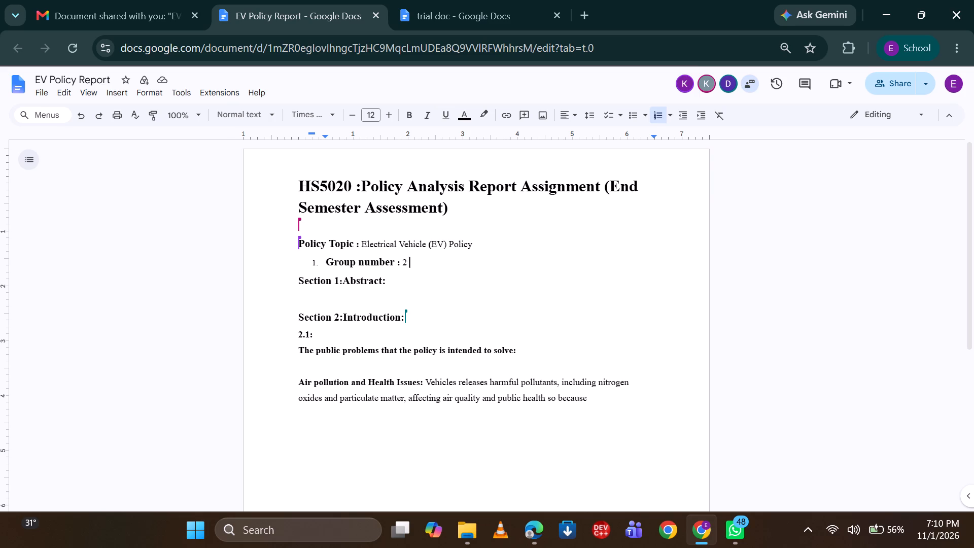
Set the whole document's top page margin to 1 inch.
click(45, 98)
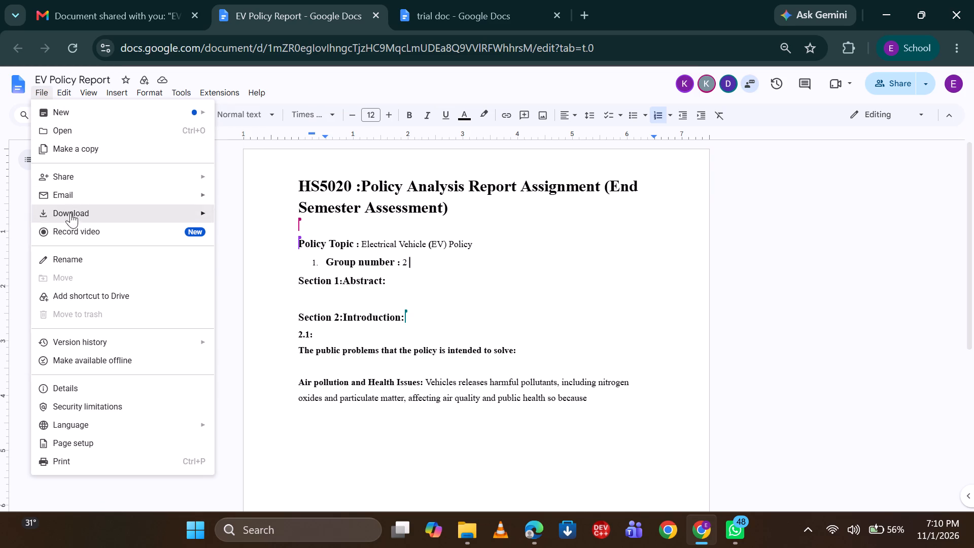
click(76, 446)
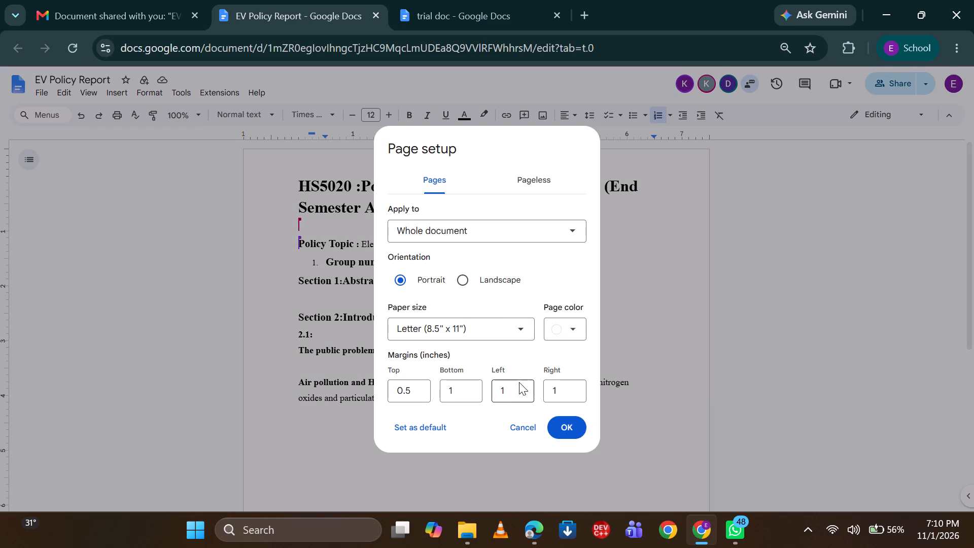
click(415, 387)
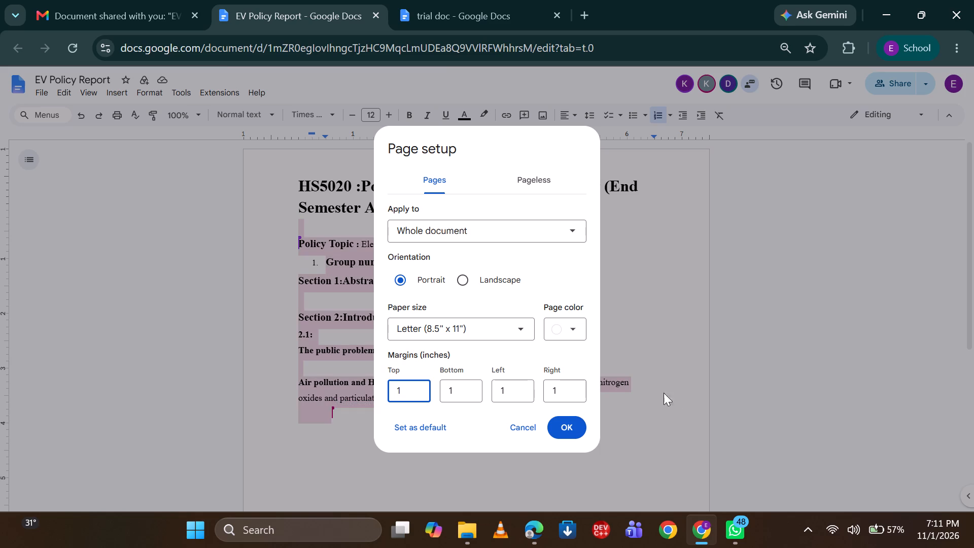
click(564, 426)
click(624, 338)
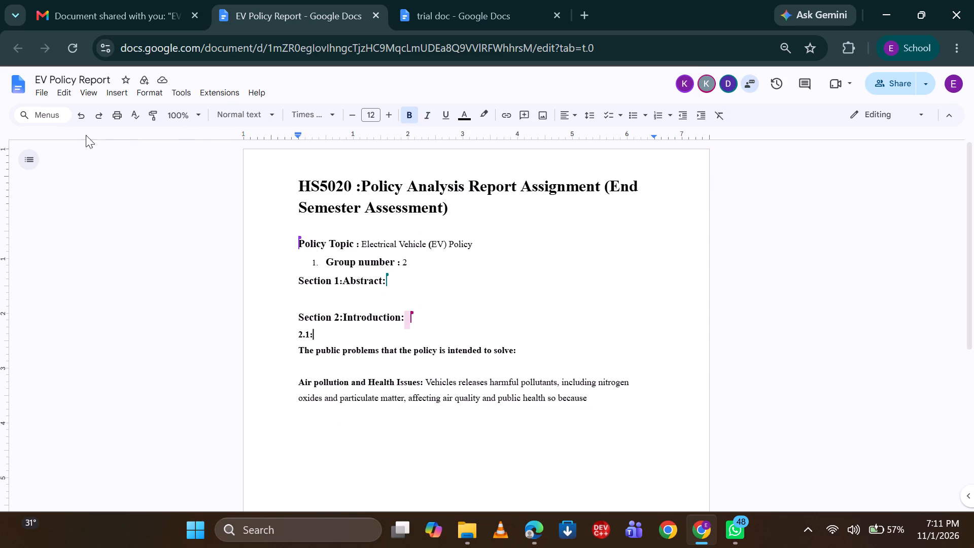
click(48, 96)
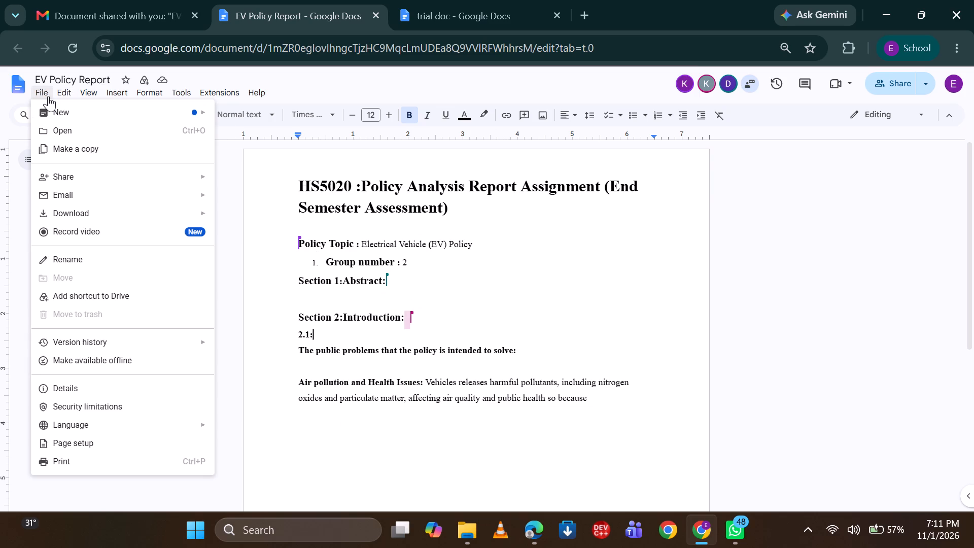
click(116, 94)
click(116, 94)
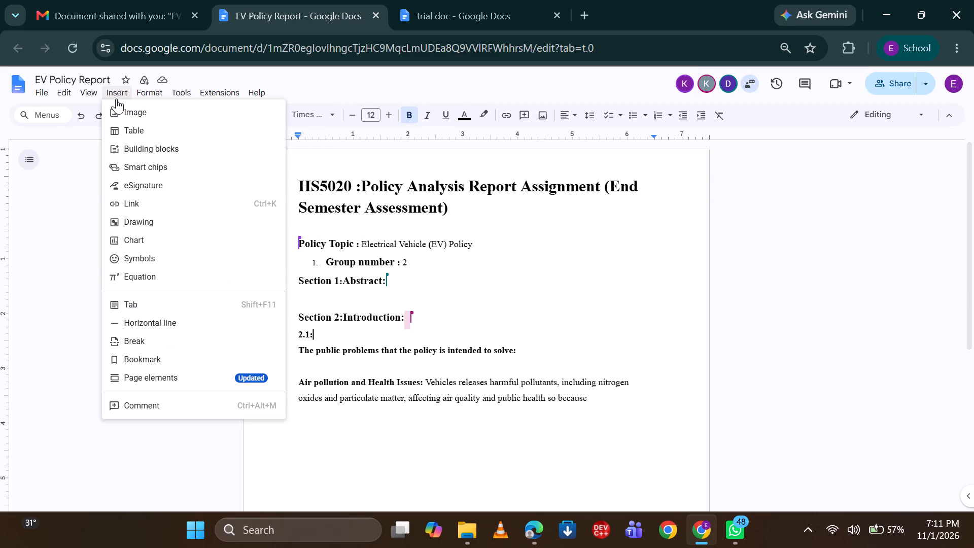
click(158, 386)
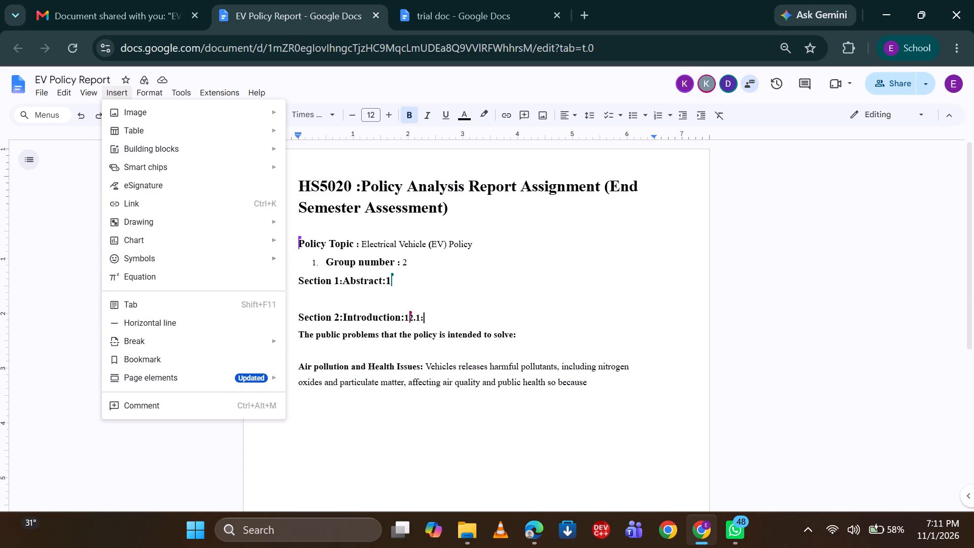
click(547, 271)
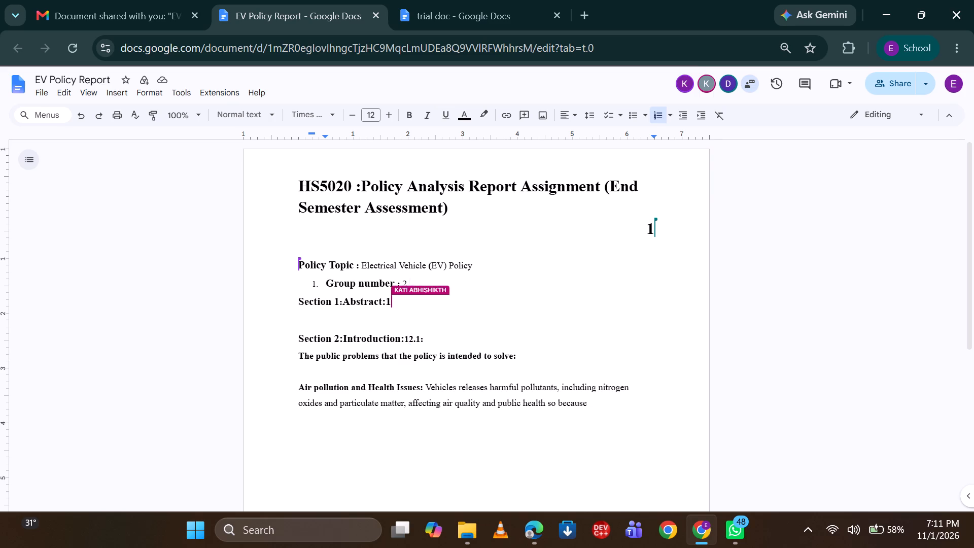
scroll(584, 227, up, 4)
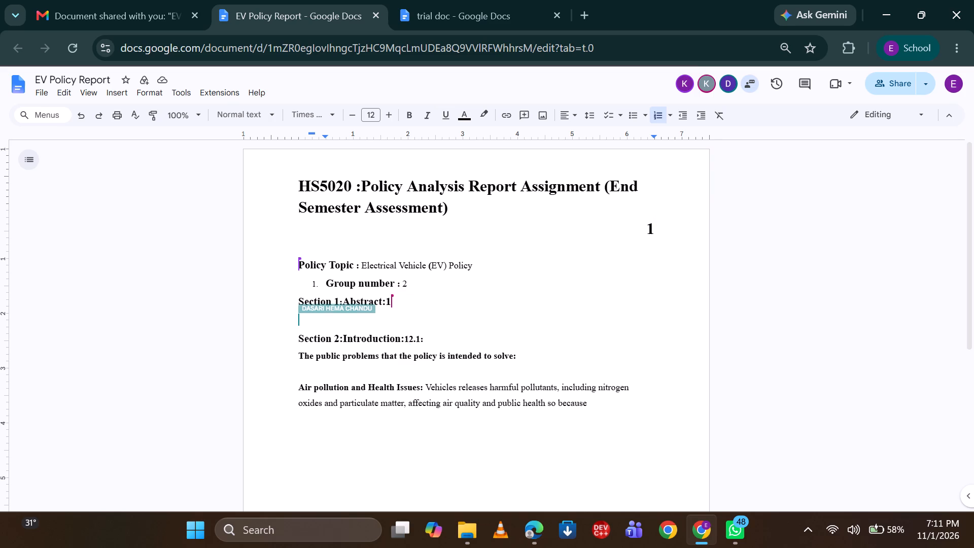
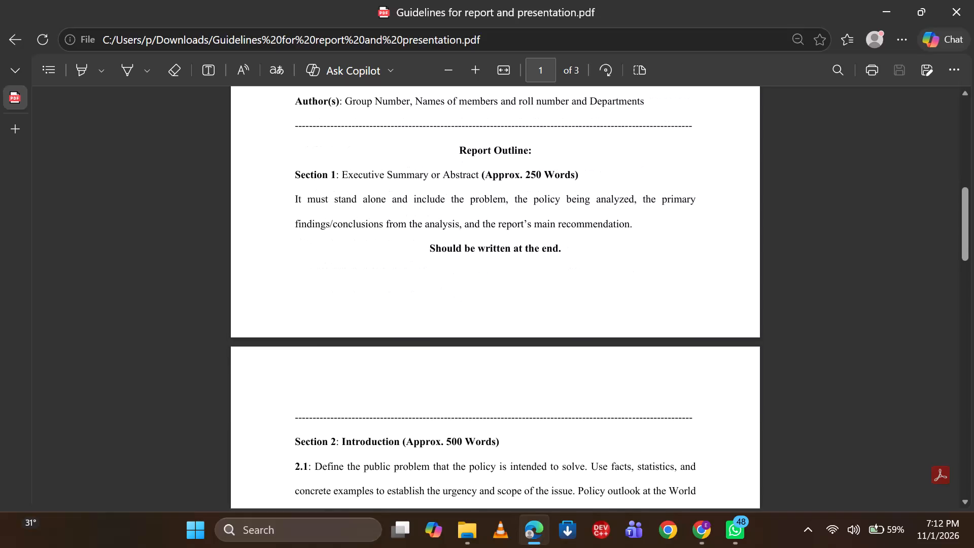
Read through the report outline in the guidelines PDF, from the Executive Summary section to the Stakeholder Analysis section.
scroll(514, 371, down, 7)
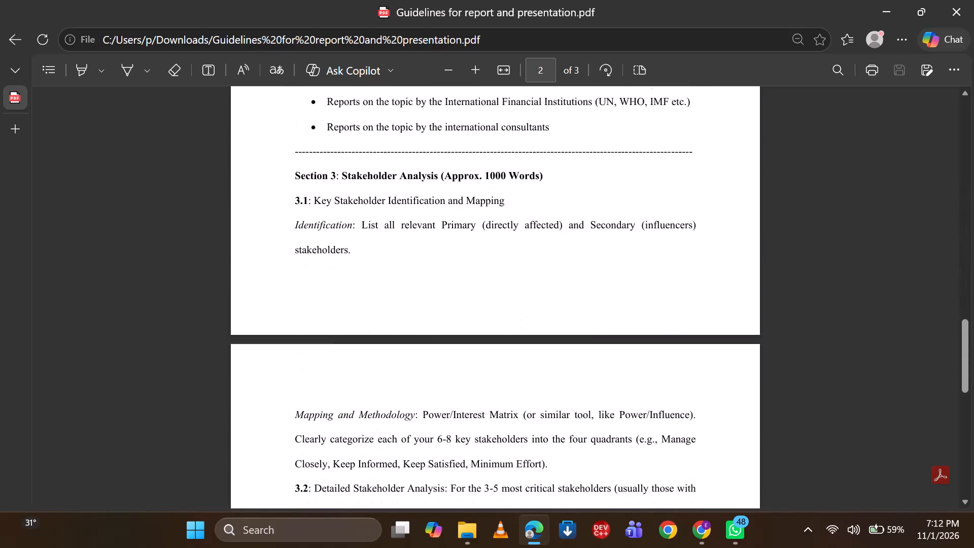
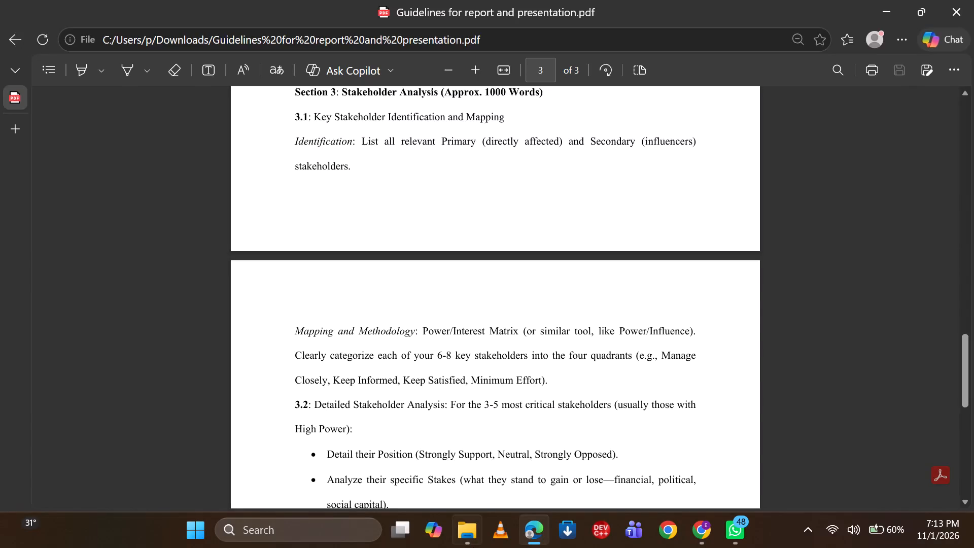
Review the report requirements on the first page of the guidelines PDF, including word count, formatting, citation style and submission details.
click(473, 547)
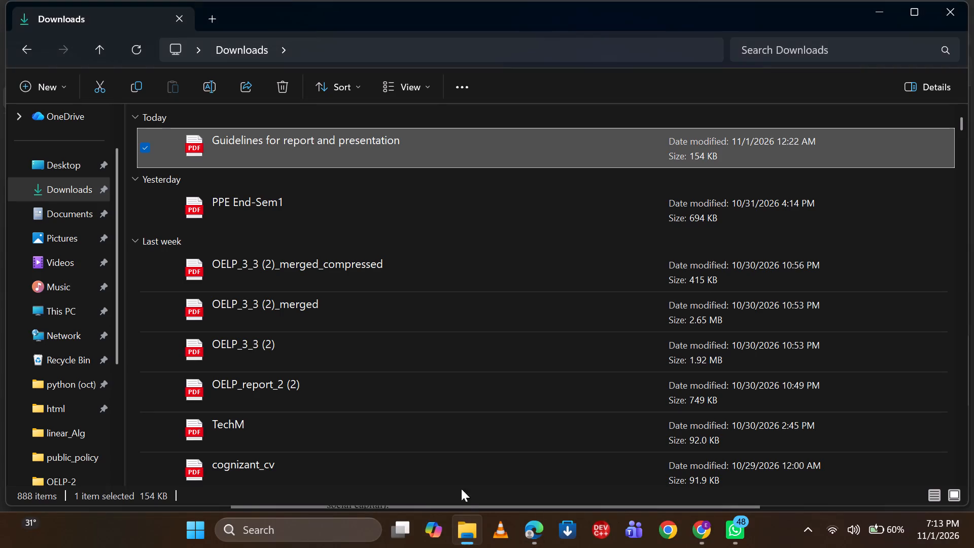
click(532, 544)
scroll(497, 403, up, 12)
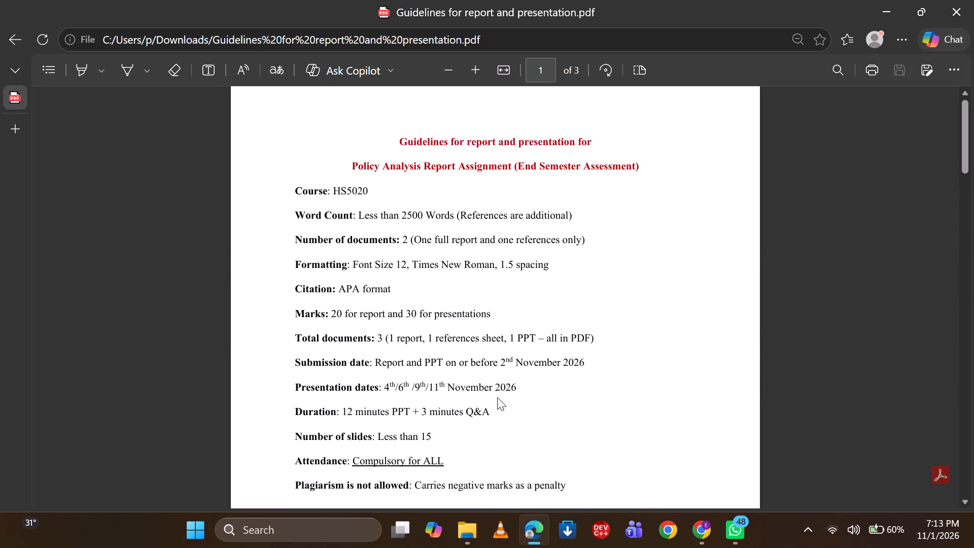
scroll(497, 397, up, 5)
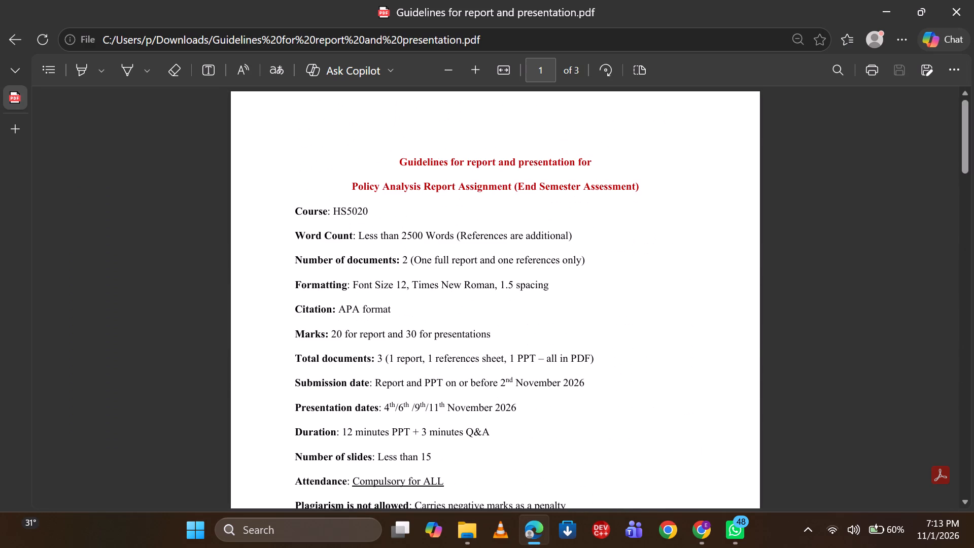
scroll(458, 303, down, 1)
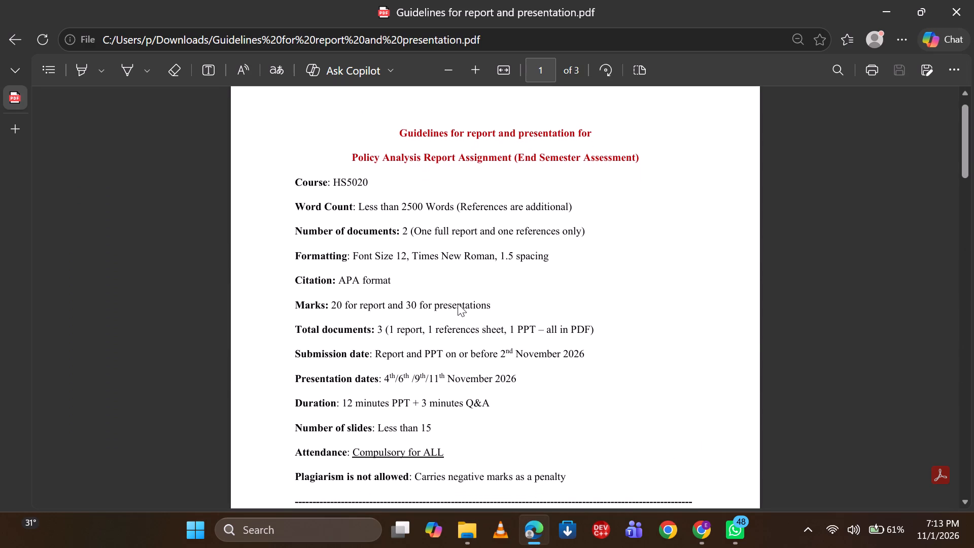
scroll(458, 303, down, 1)
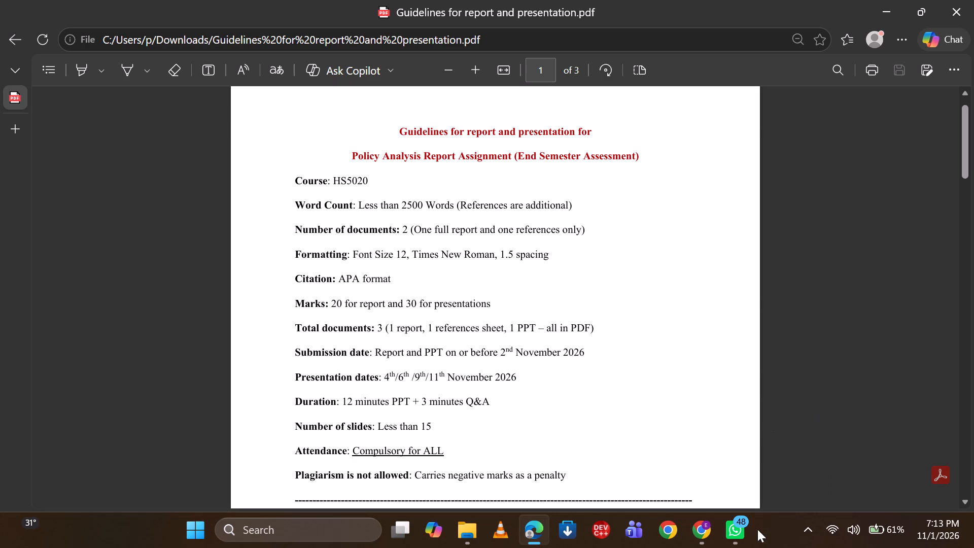
Switch back to the EV Policy Report in Google Docs and place the cursor at the end of the Policy Topic line.
click(687, 527)
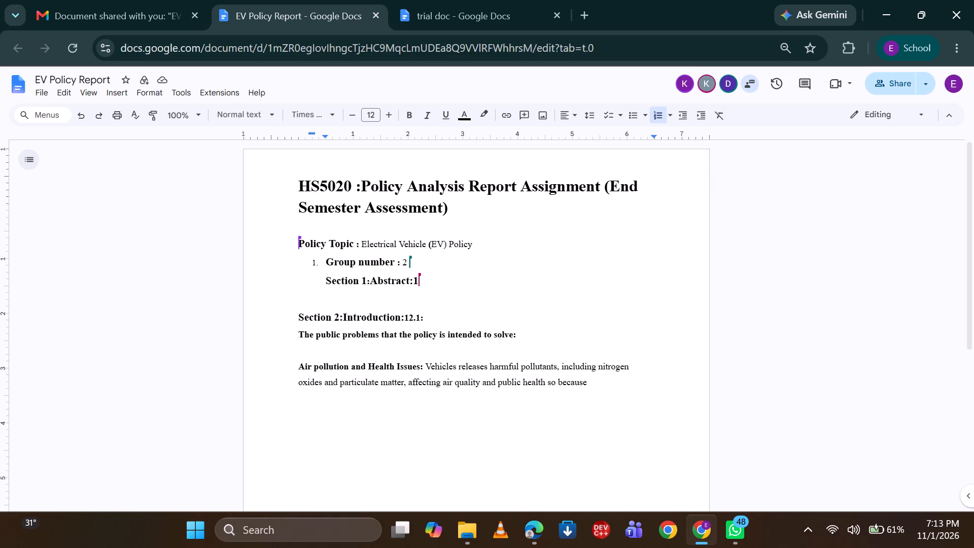
click(579, 255)
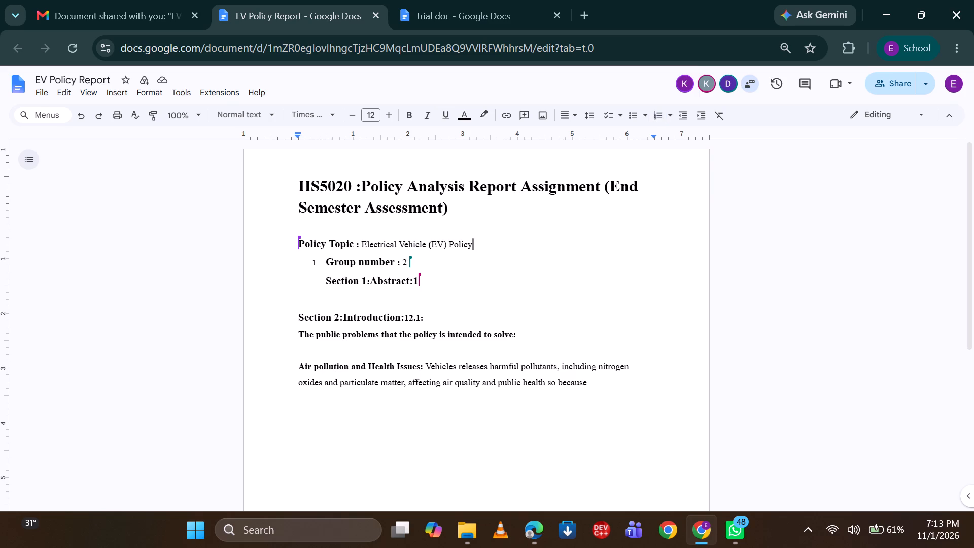
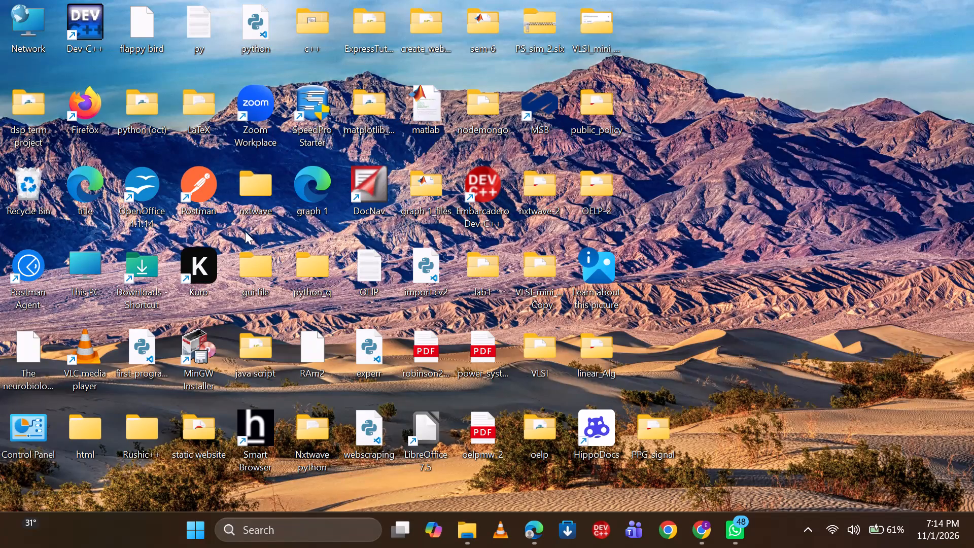
Launch the Kuro application from its desktop shortcut.
double_click(223, 270)
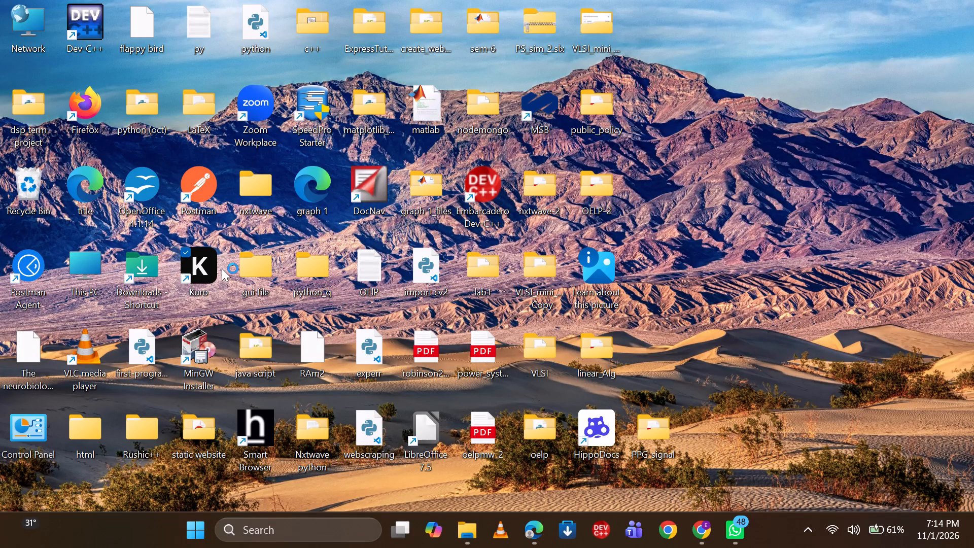
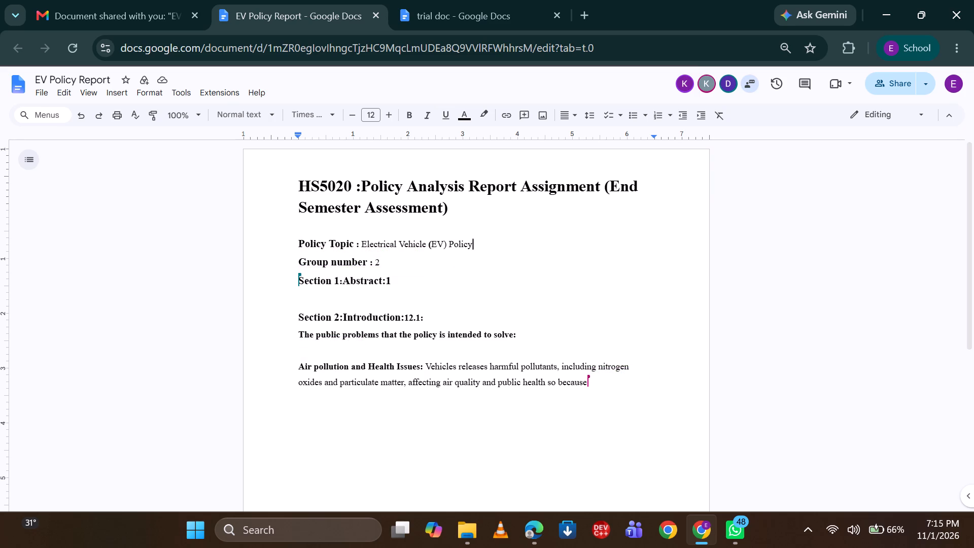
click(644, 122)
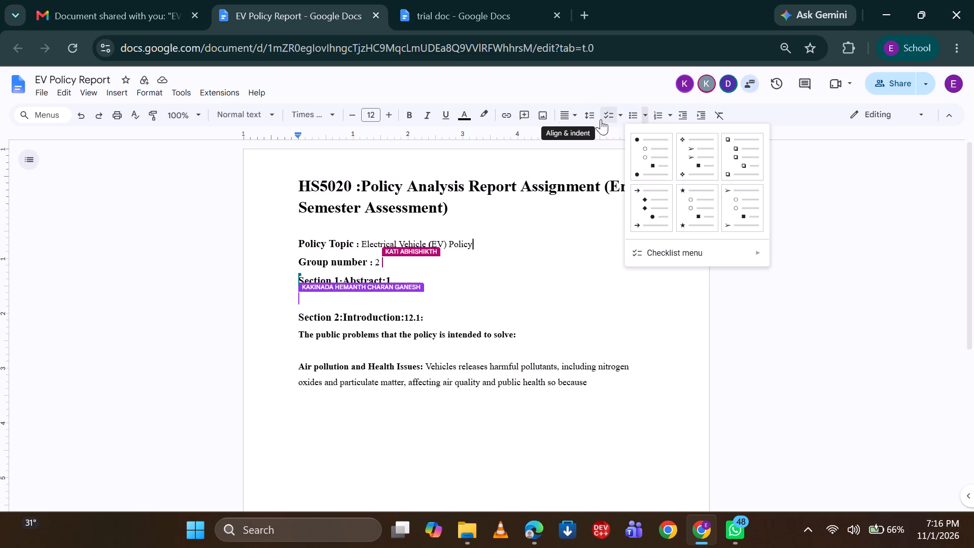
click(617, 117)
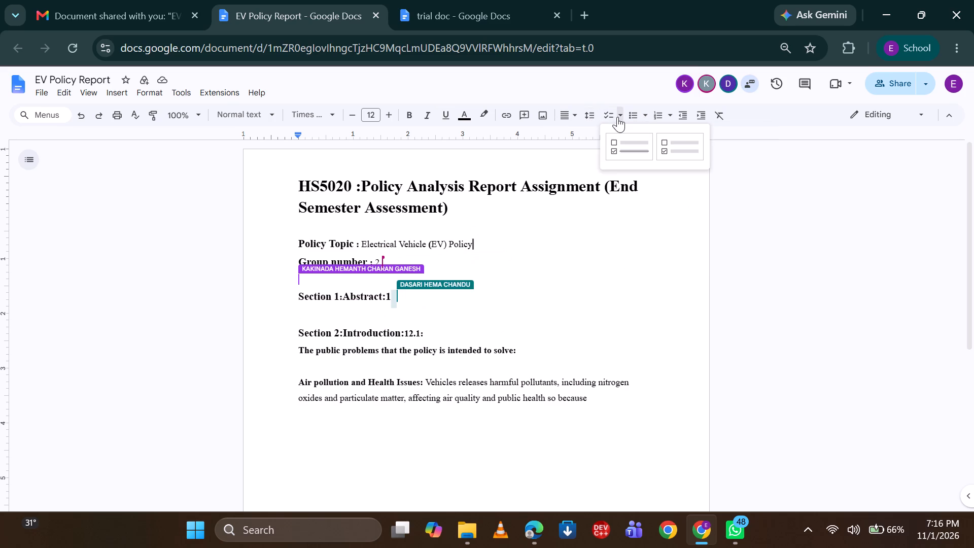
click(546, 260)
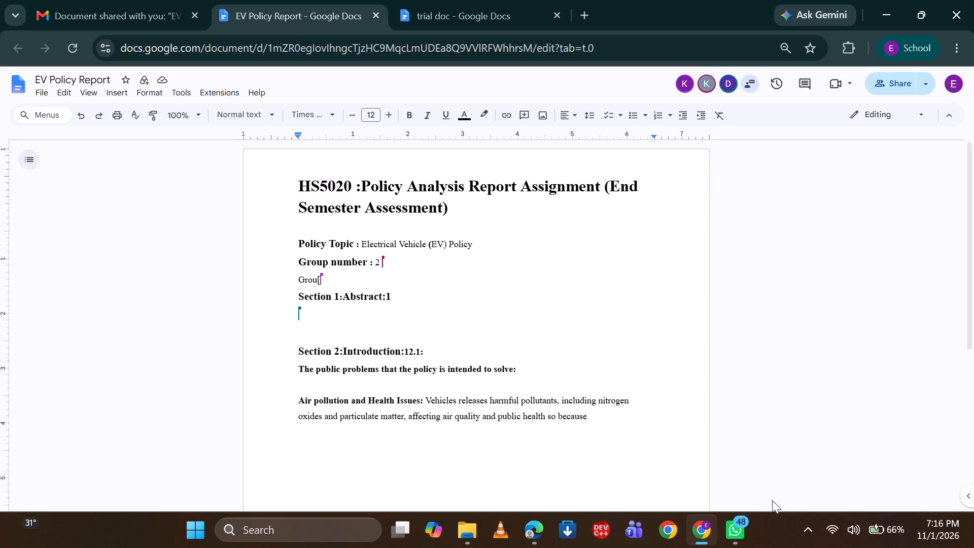
Switch to the guidelines PDF in Microsoft Edge and review the formatting requirements, the policy topic and author details, and the report outline.
click(534, 527)
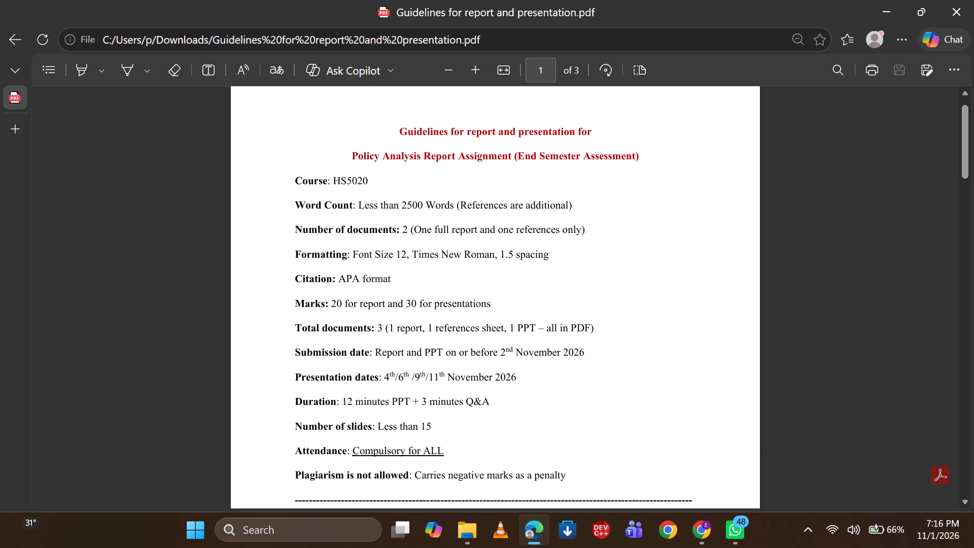
scroll(598, 373, down, 1)
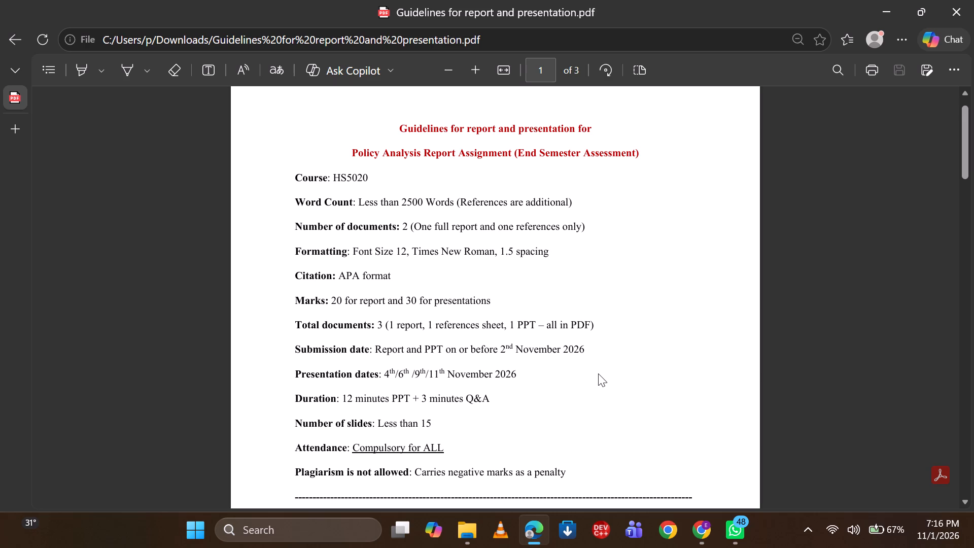
scroll(598, 373, down, 1)
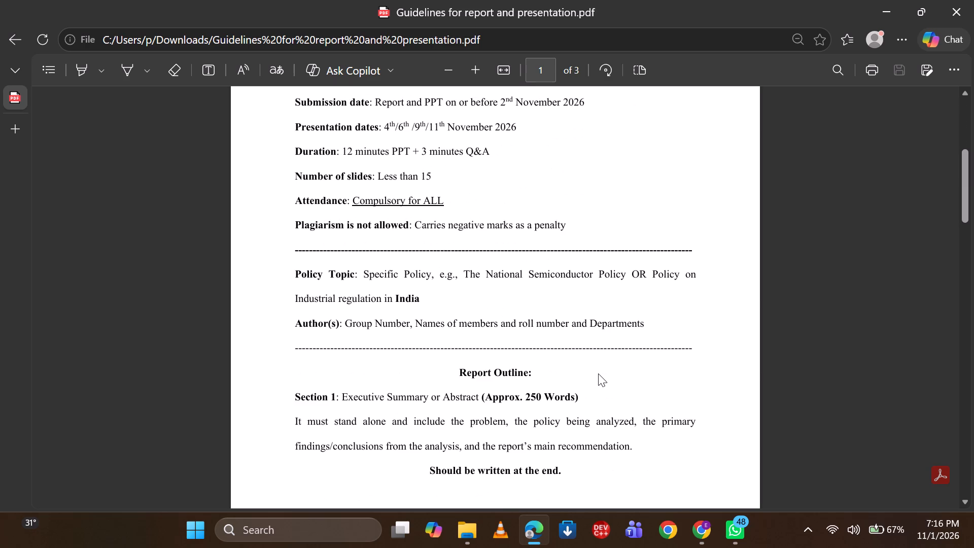
scroll(598, 373, up, 1)
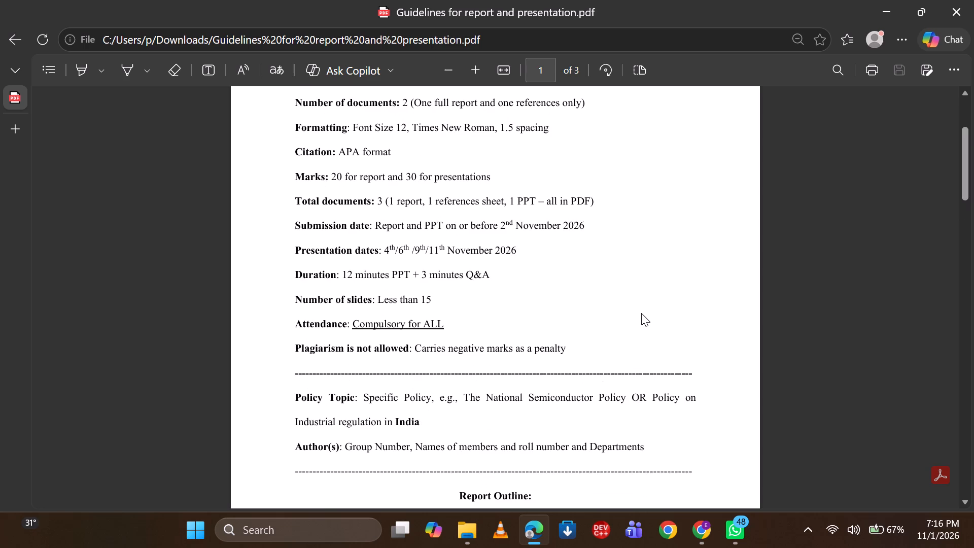
scroll(641, 313, up, 4)
scroll(641, 313, down, 4)
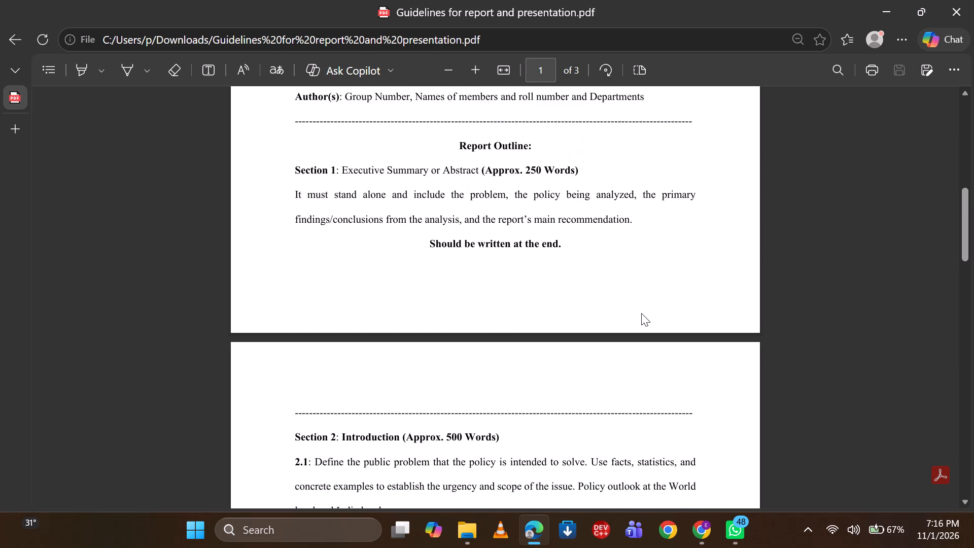
scroll(641, 313, up, 1)
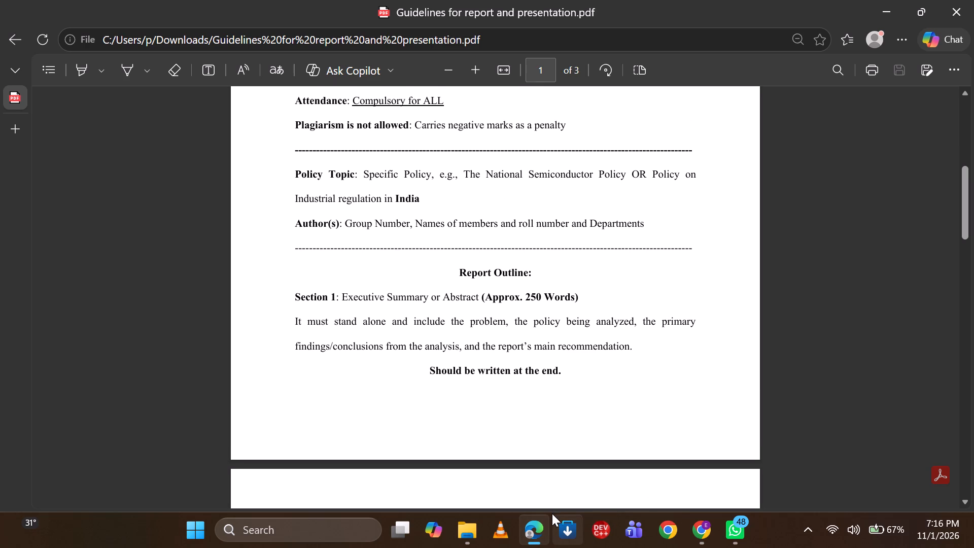
Return to the EV Policy Report in Chrome and place the cursor at the end of the unfinished line beneath the group number.
click(698, 531)
click(326, 340)
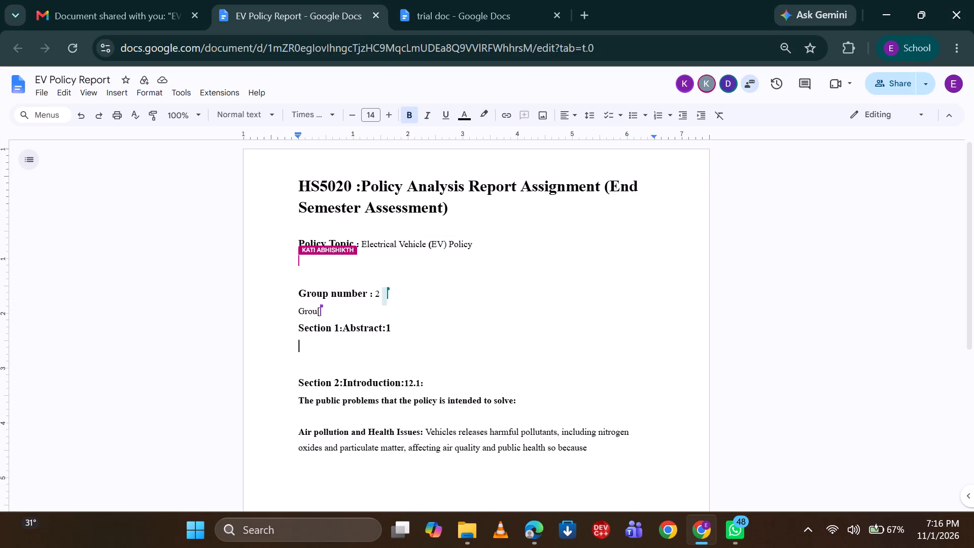
click(375, 315)
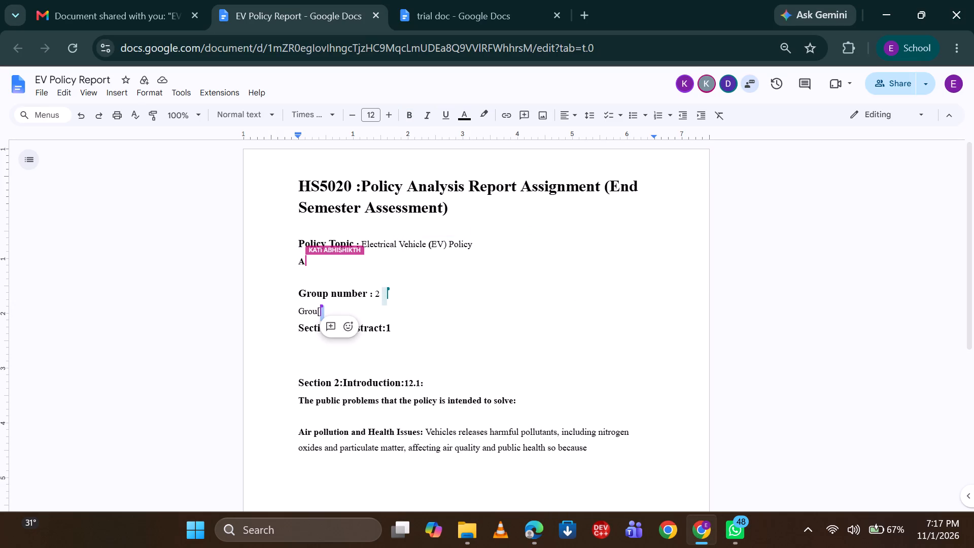
Add a new line reading "Names of members :-" above the Section 1 Abstract heading.
key(Return)
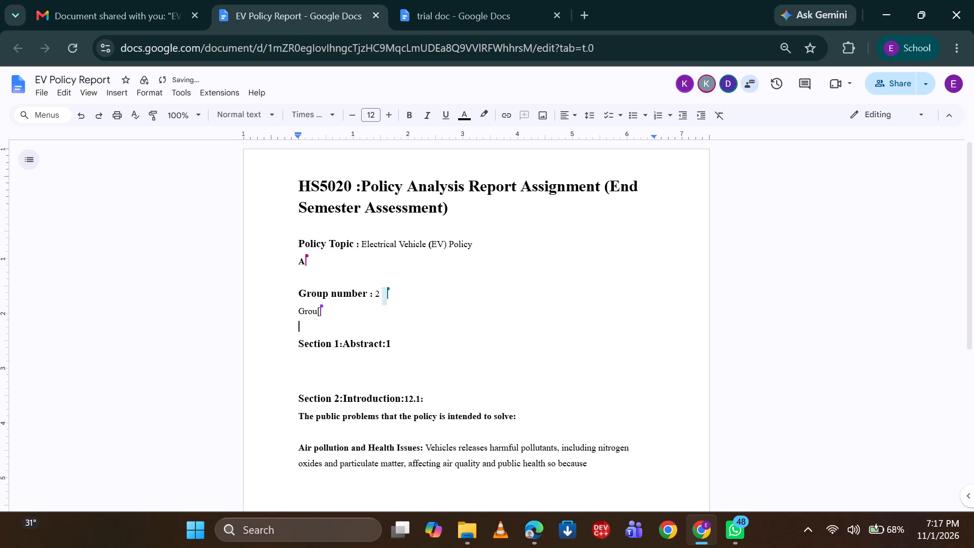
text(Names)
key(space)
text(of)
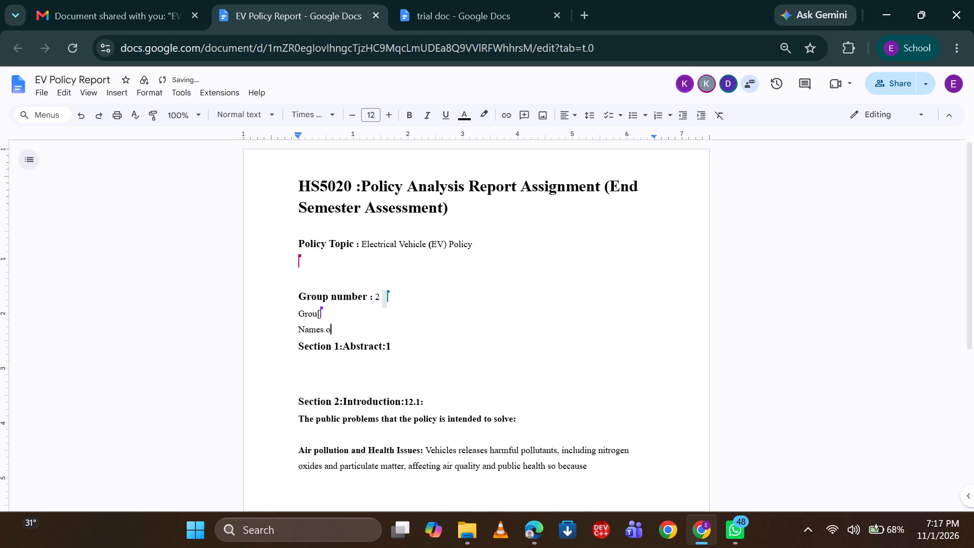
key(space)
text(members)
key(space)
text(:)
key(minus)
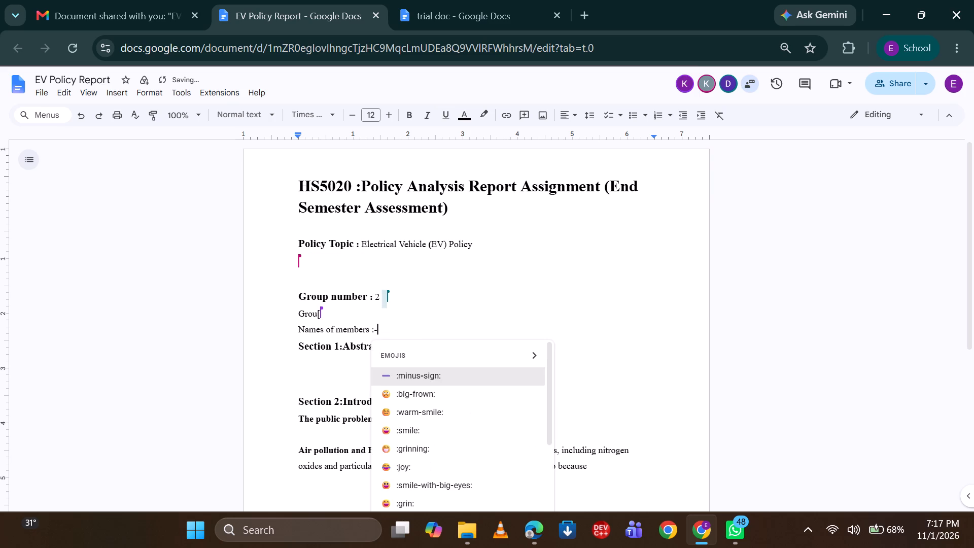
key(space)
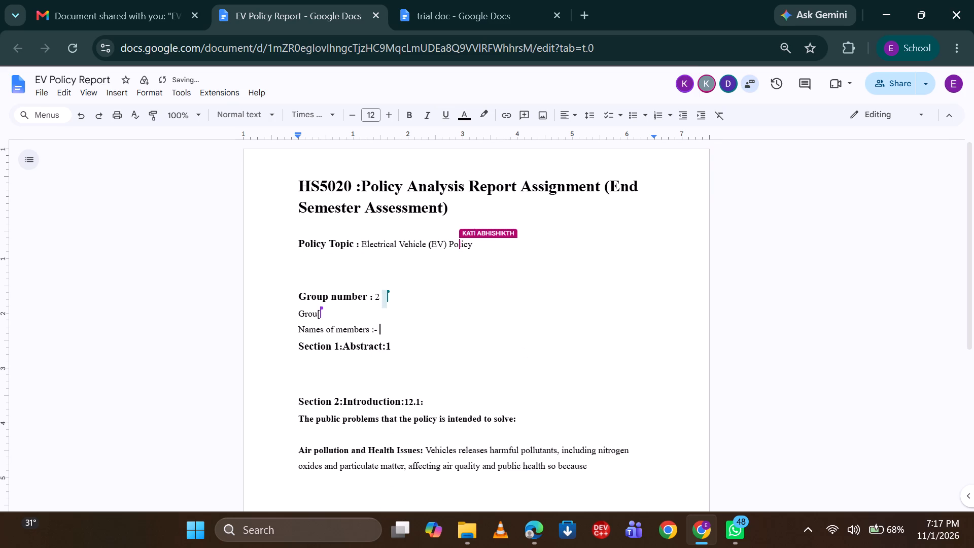
Make the "Names of members :-" line bold and place the cursor at its end.
drag(389, 329, 285, 328)
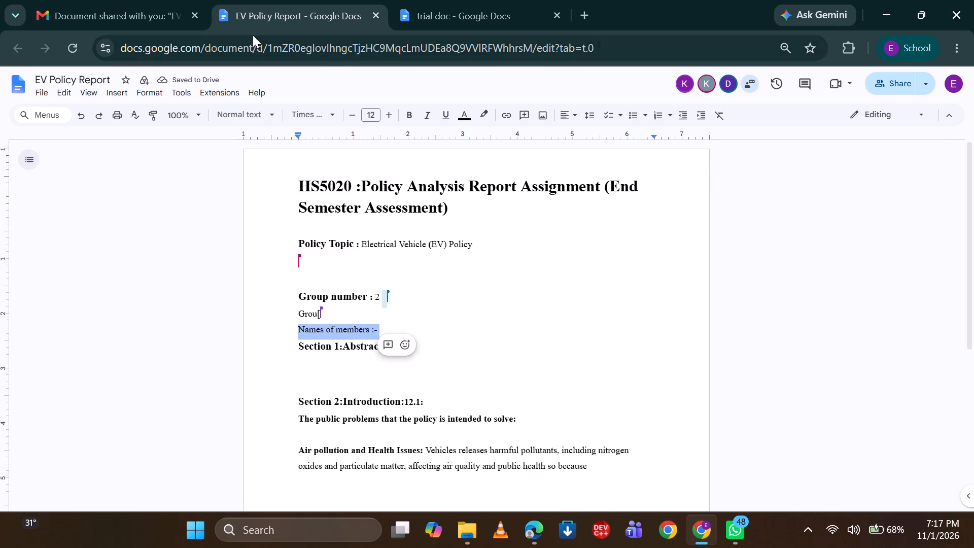
click(404, 120)
click(428, 299)
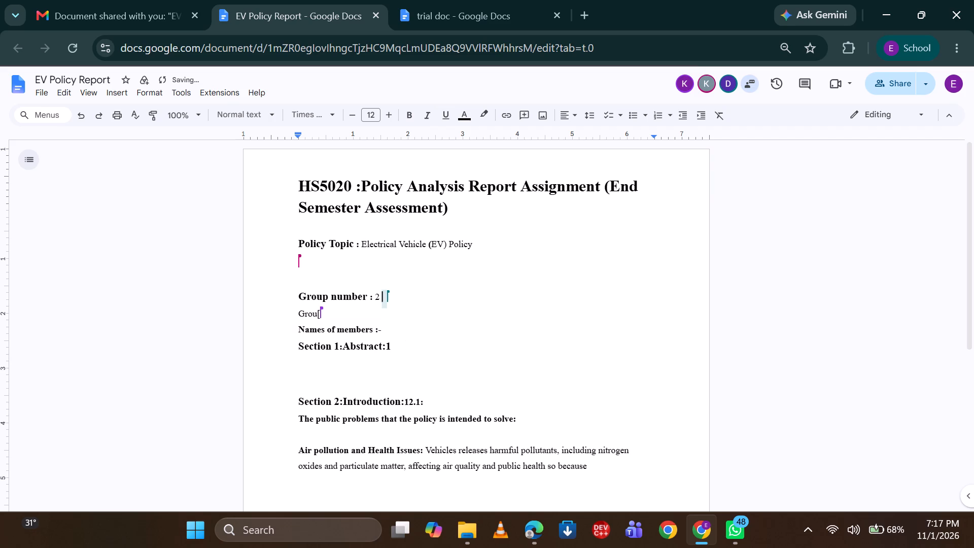
click(389, 331)
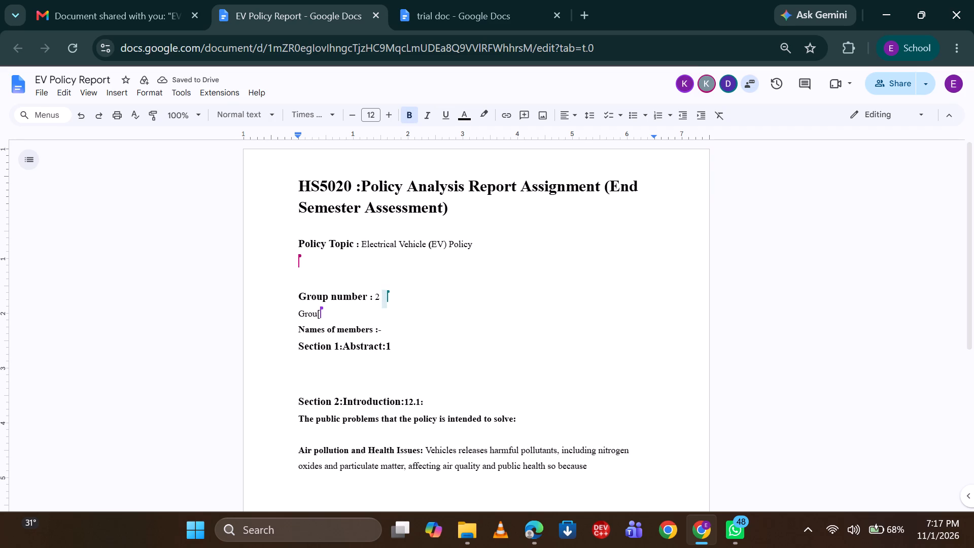
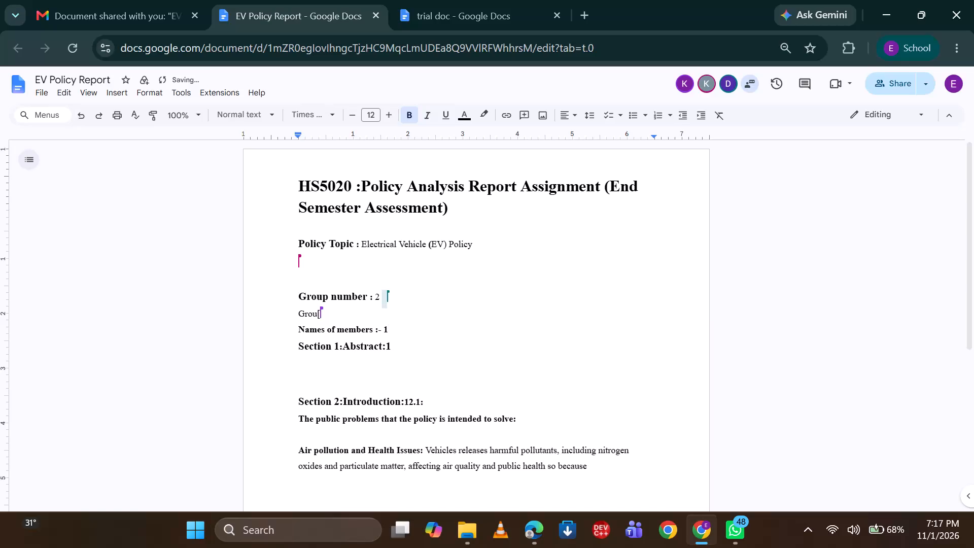
Remove the number 1 after the "Names of members :-" label and start a new line beneath the label.
key(shift+parenright)
key(BackSpace)
key(BackSpace)
key(Return)
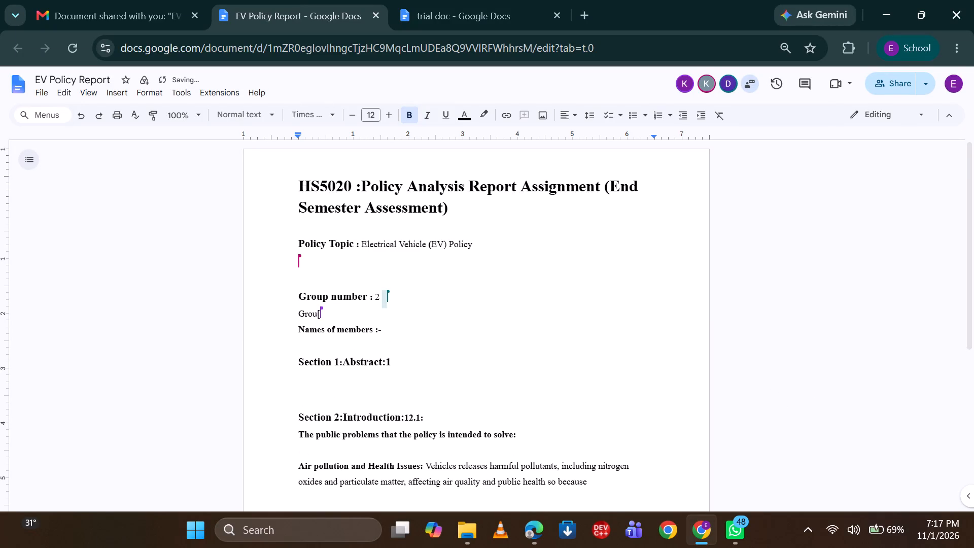
Place the cursor at the end of the unfinished "Grou" line beneath the group number.
click(335, 316)
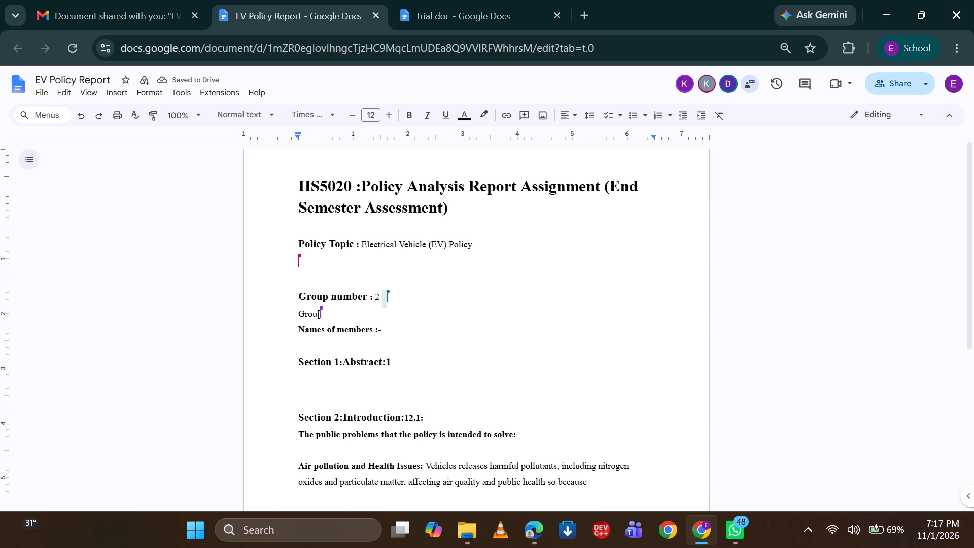
Delete the unfinished word on the line beneath the group number, leaving that line empty.
key(BackSpace)
key(BackSpace)
key(BackSpace)
key(BackSpace)
key(BackSpace)
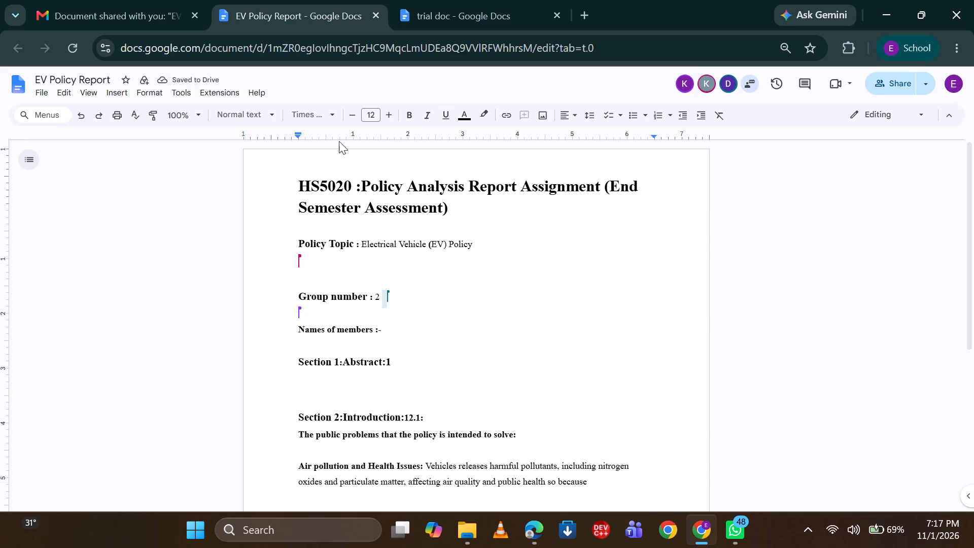
Reduce the bold Policy Topic and Group number labels to font size 12, and place the cursor after the Names of members label.
drag(355, 247, 283, 238)
click(355, 112)
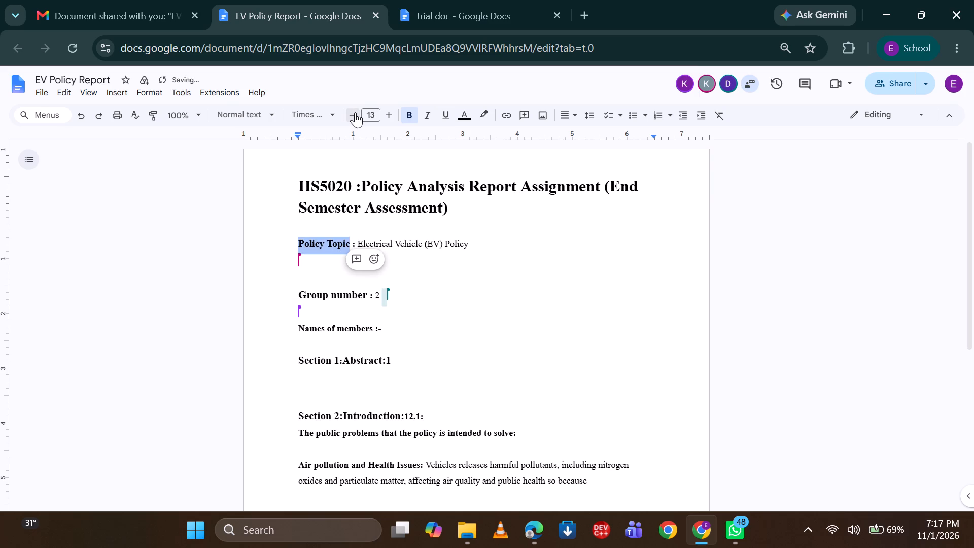
click(355, 112)
click(498, 300)
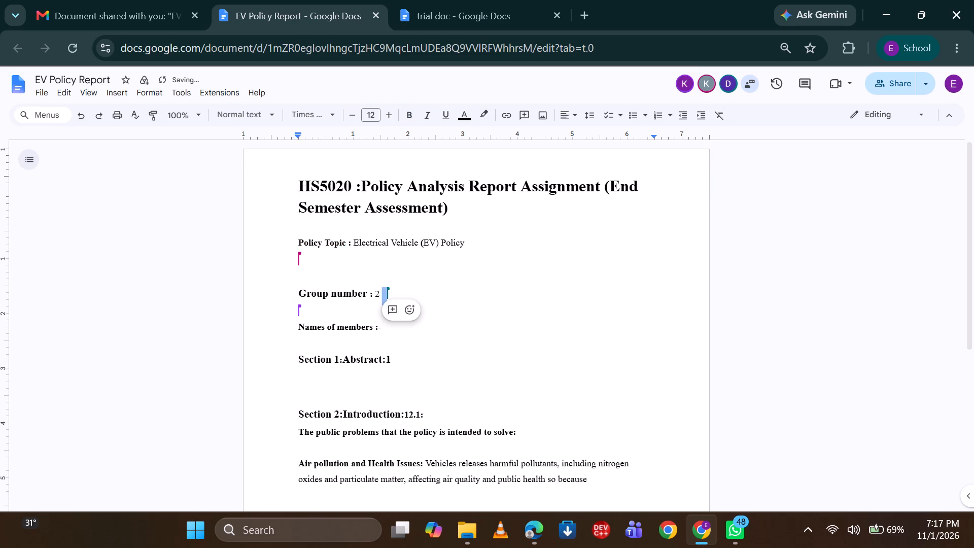
drag(371, 294, 293, 291)
click(352, 117)
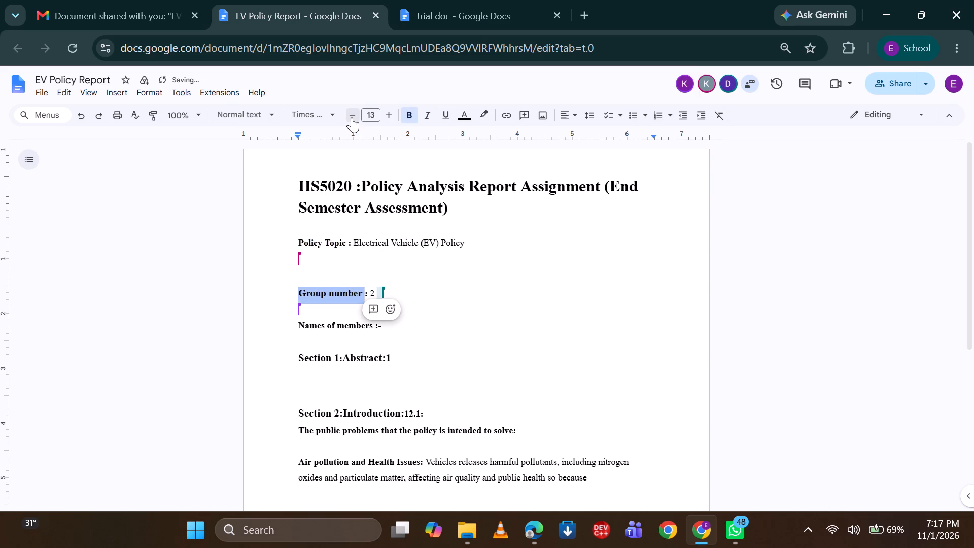
click(352, 117)
click(494, 298)
click(489, 311)
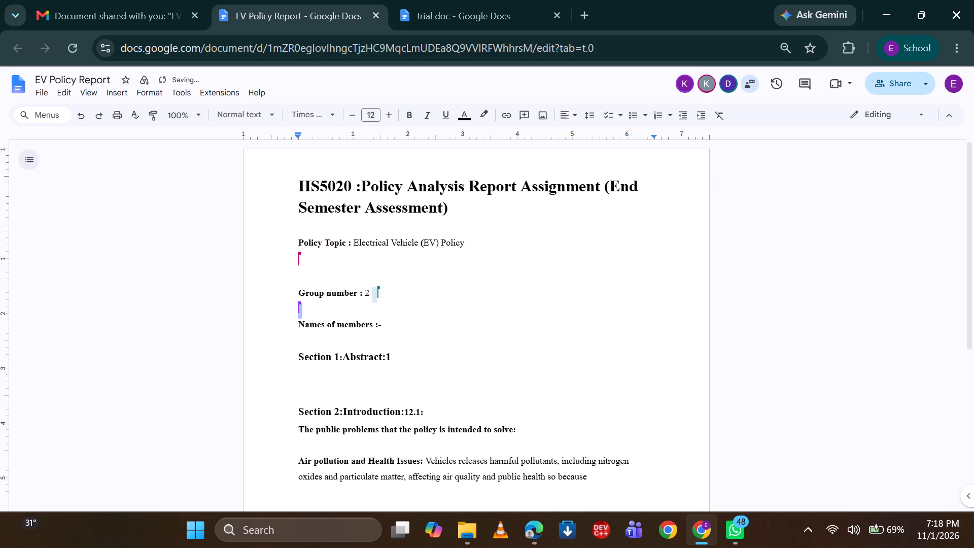
drag(492, 335, 493, 330)
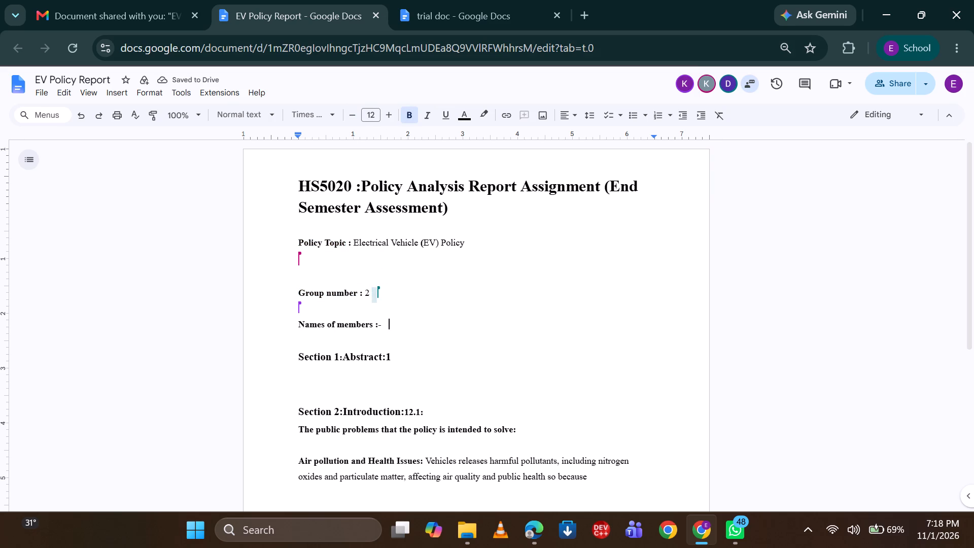
Look over the opening Section-1 Abstract in the trial doc, and return to the EV Policy Report.
click(459, 4)
scroll(378, 201, up, 3)
scroll(378, 188, down, 1)
scroll(474, 202, up, 3)
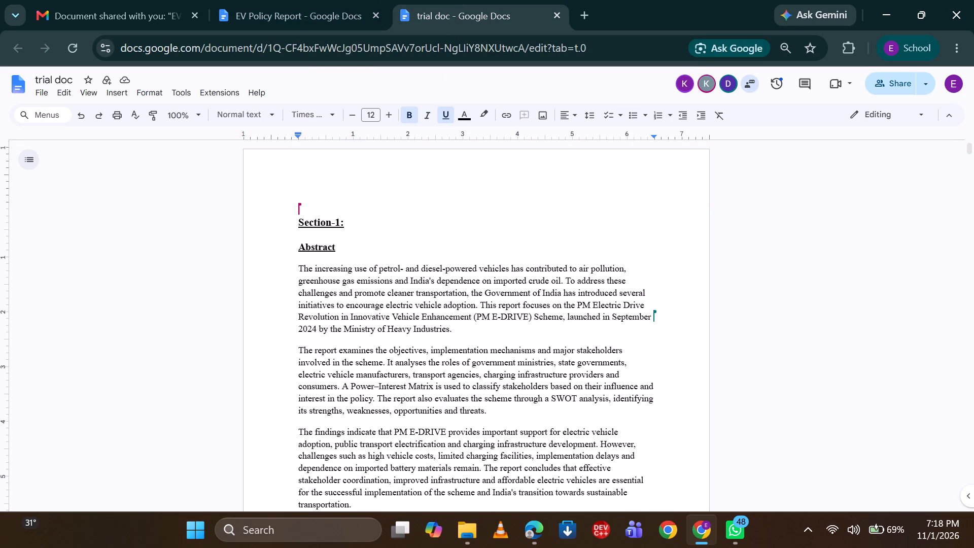
click(349, 3)
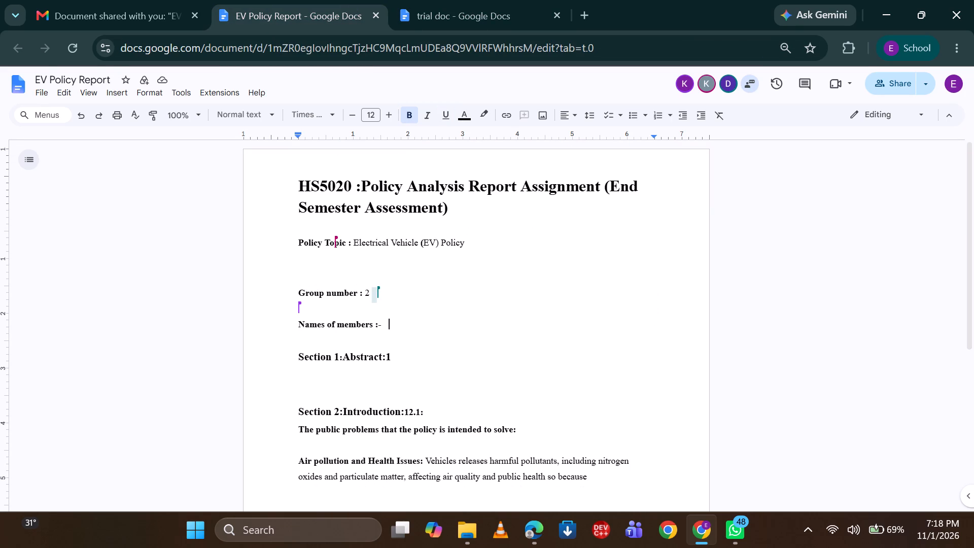
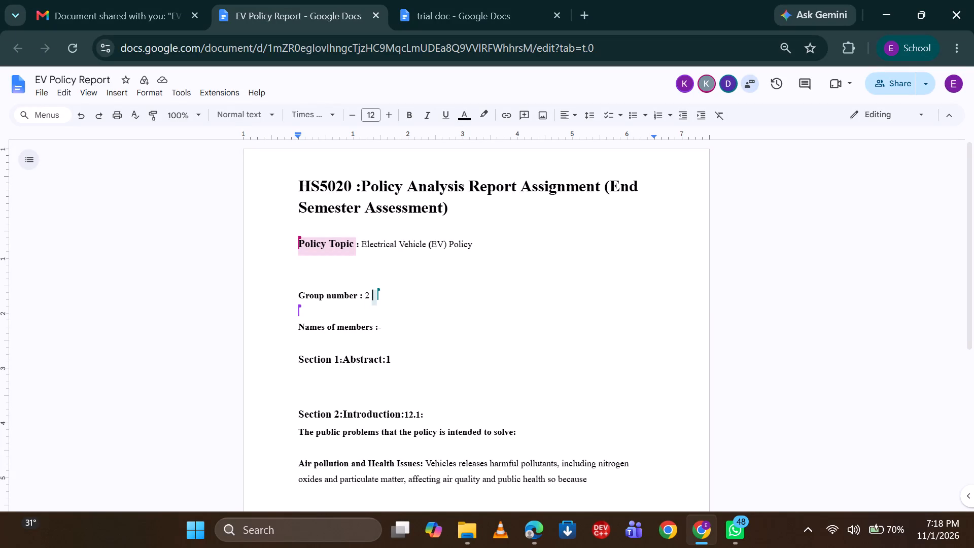
Place the cursor at the end of the Policy Topic line, after "Electrical Vehicle (EV) Policy".
click(561, 232)
click(522, 242)
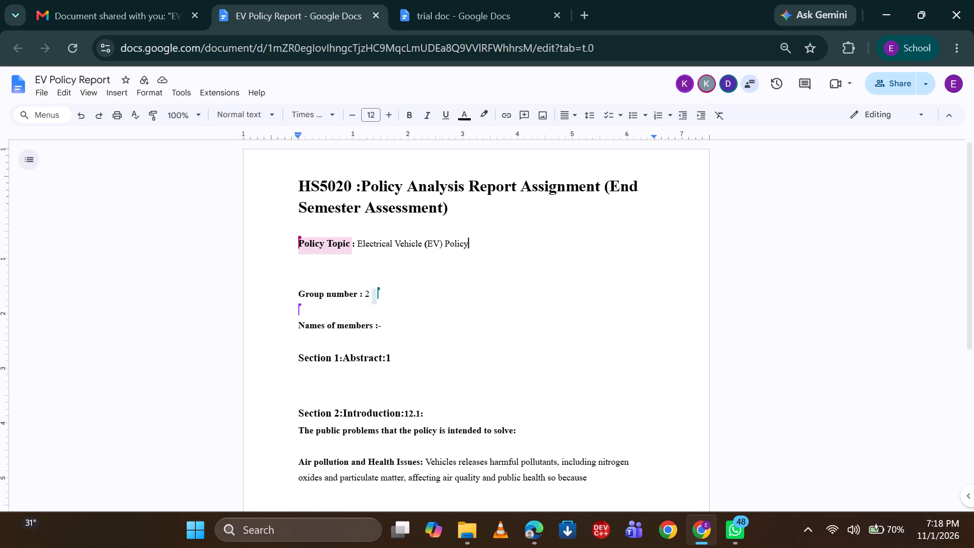
Extend the "Section 1:Abstract:1" heading with a closing parenthesis followed by the group member's first name.
click(409, 356)
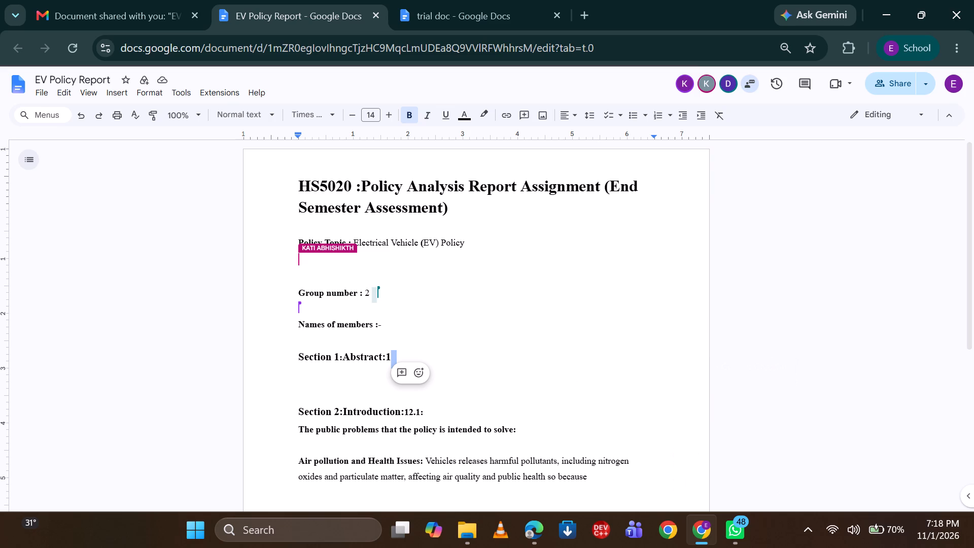
click(426, 348)
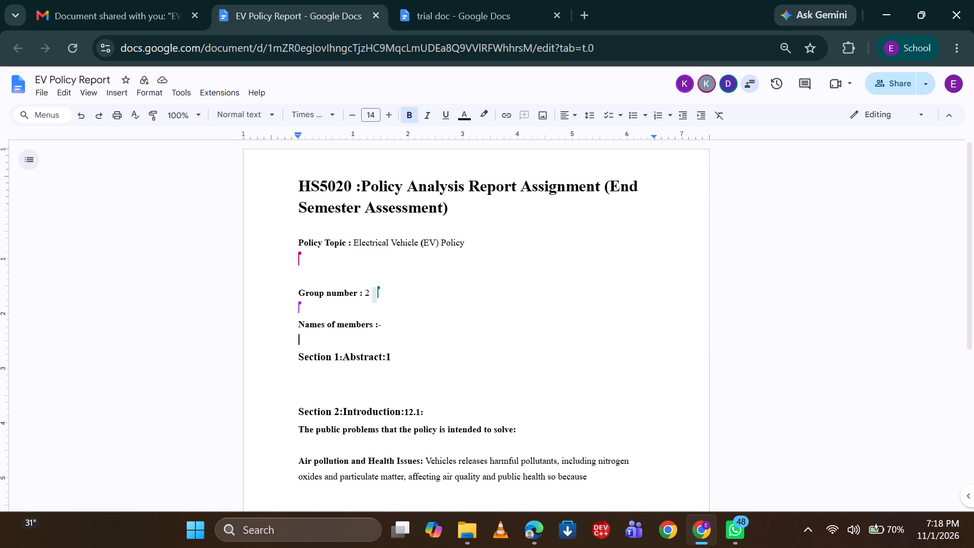
click(405, 363)
key(shift+parenright)
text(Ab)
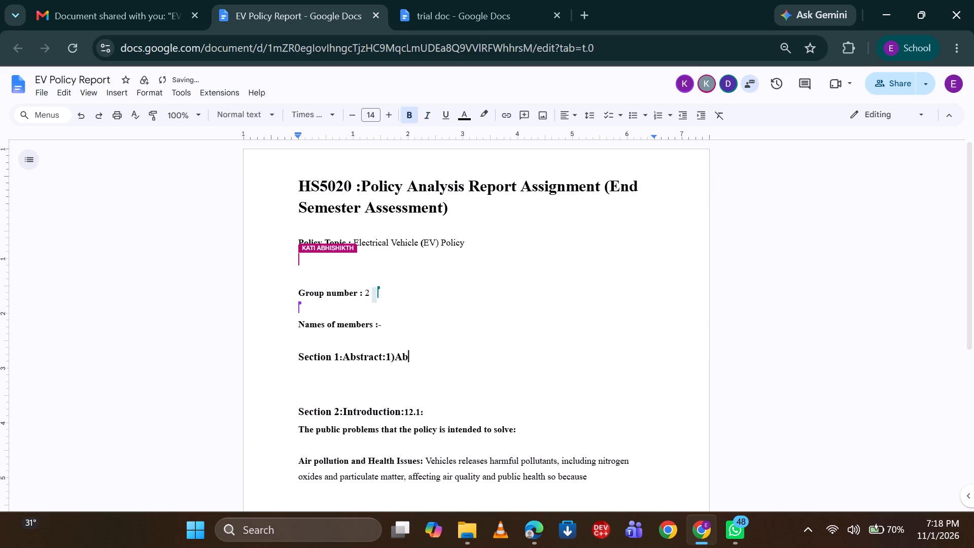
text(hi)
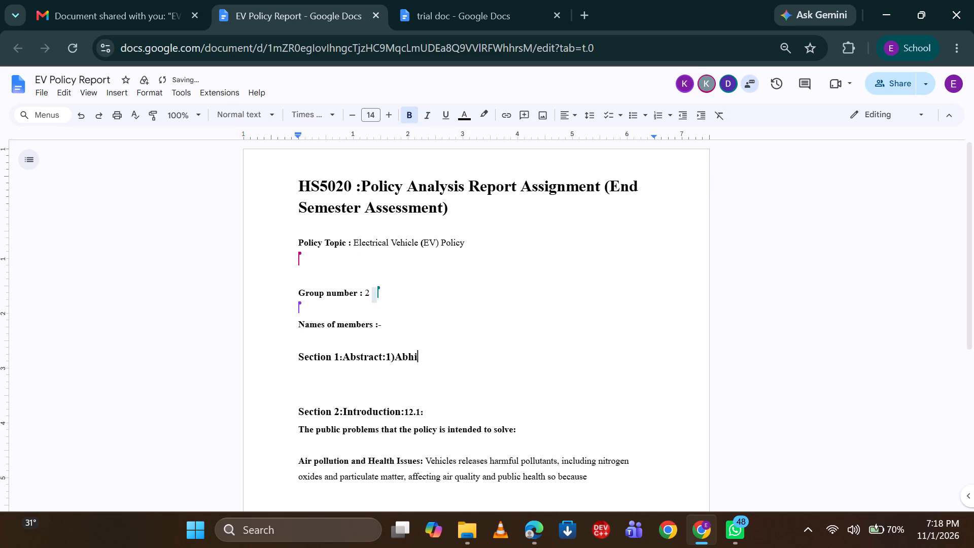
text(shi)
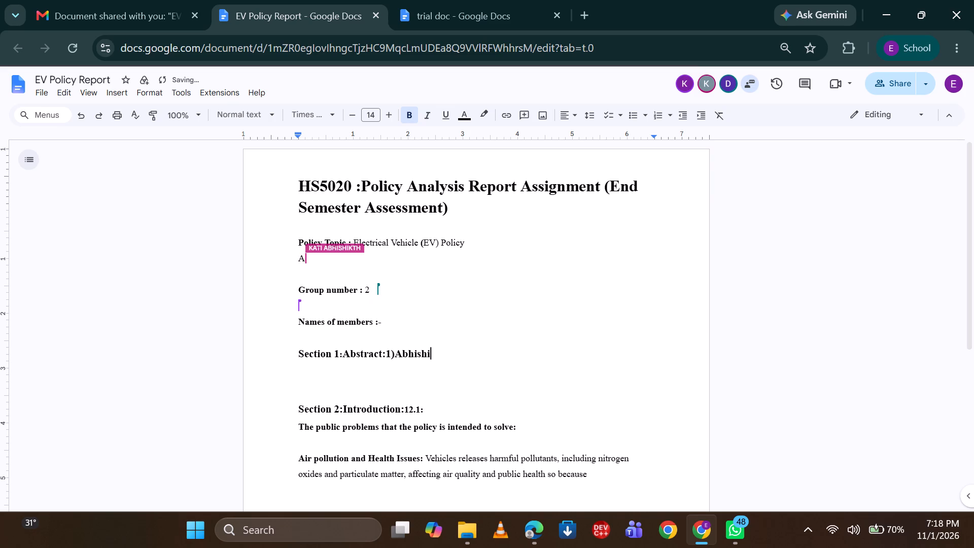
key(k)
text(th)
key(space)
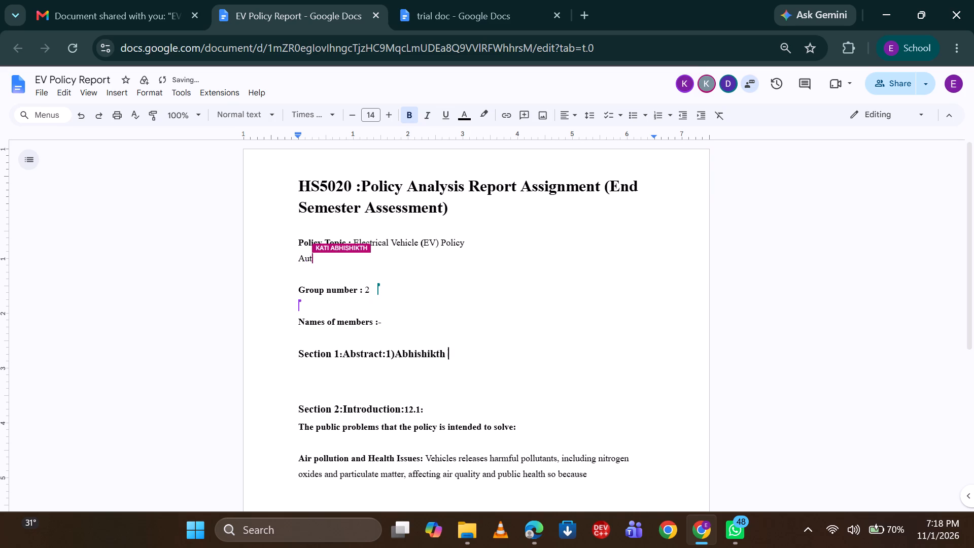
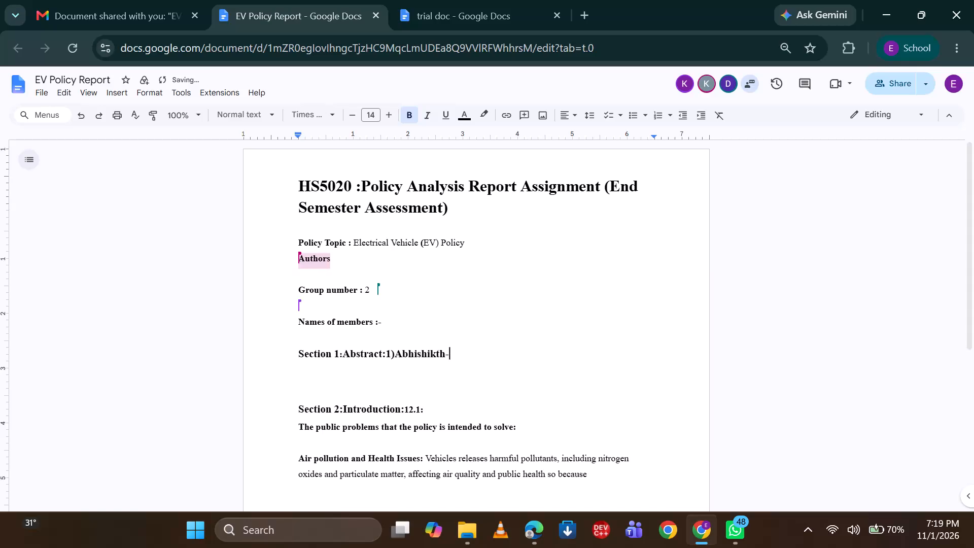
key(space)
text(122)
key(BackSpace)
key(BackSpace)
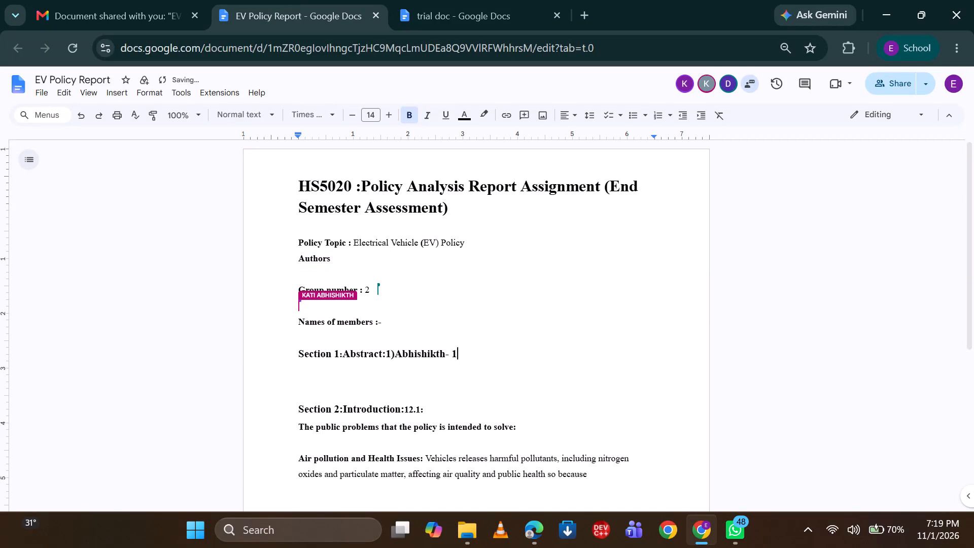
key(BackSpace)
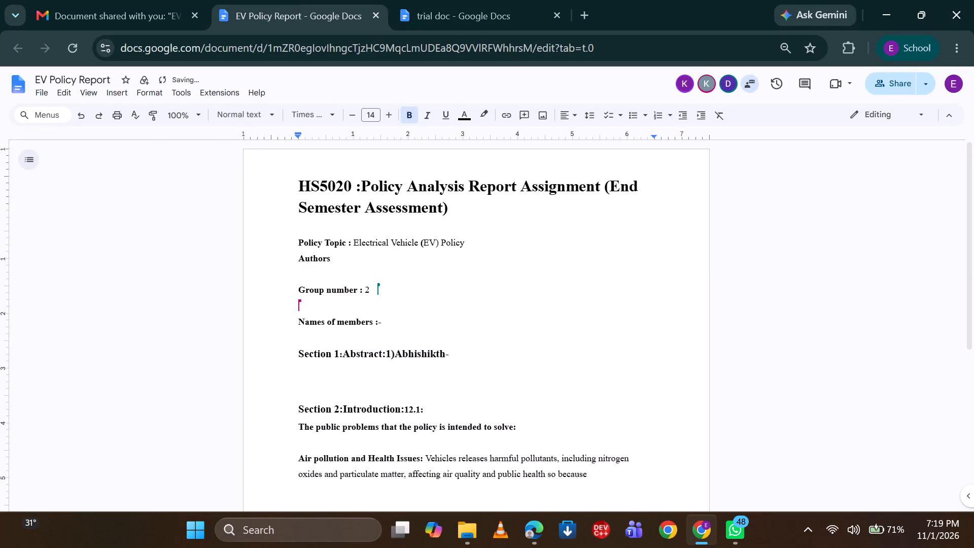
Remove bold from the first member's entry beside the Section 1 Abstract heading, and try to reduce its font size.
drag(448, 355, 388, 353)
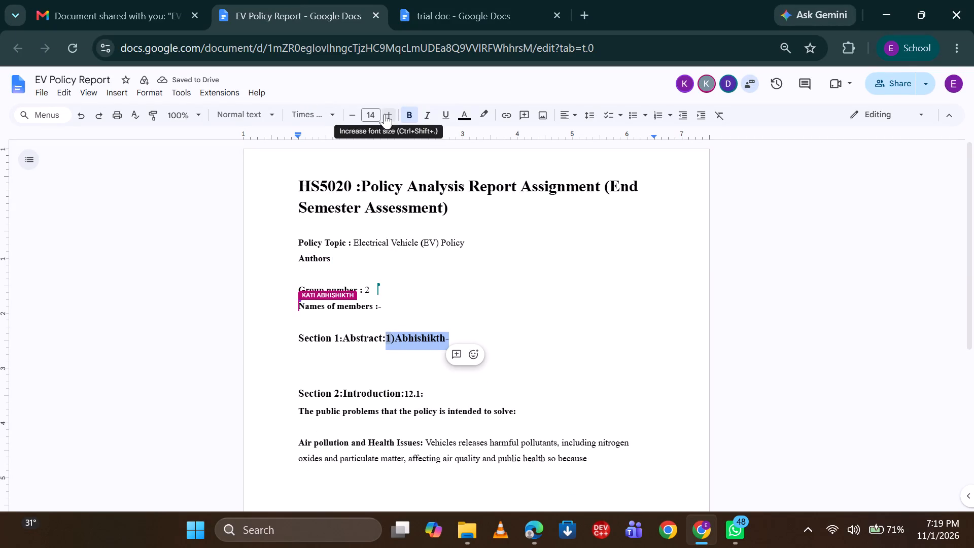
click(404, 113)
click(353, 122)
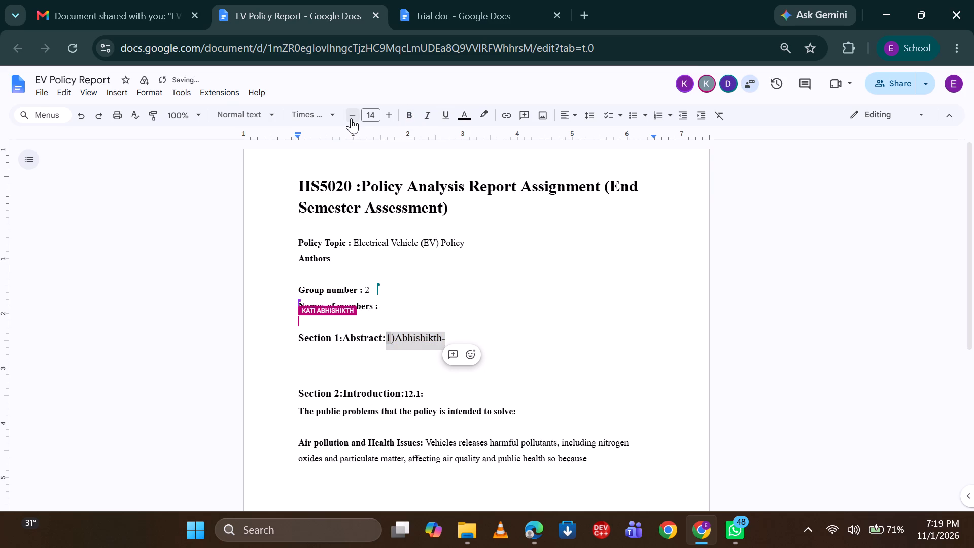
click(540, 266)
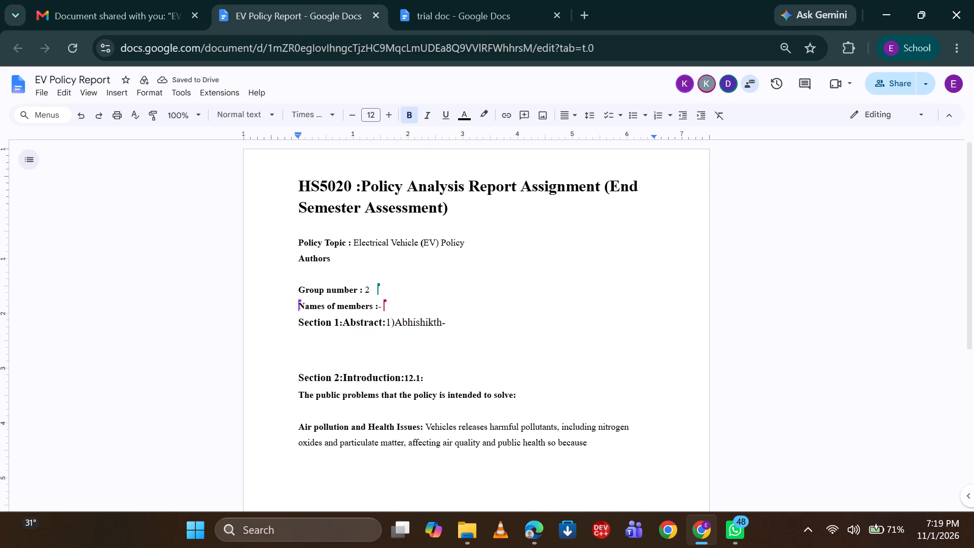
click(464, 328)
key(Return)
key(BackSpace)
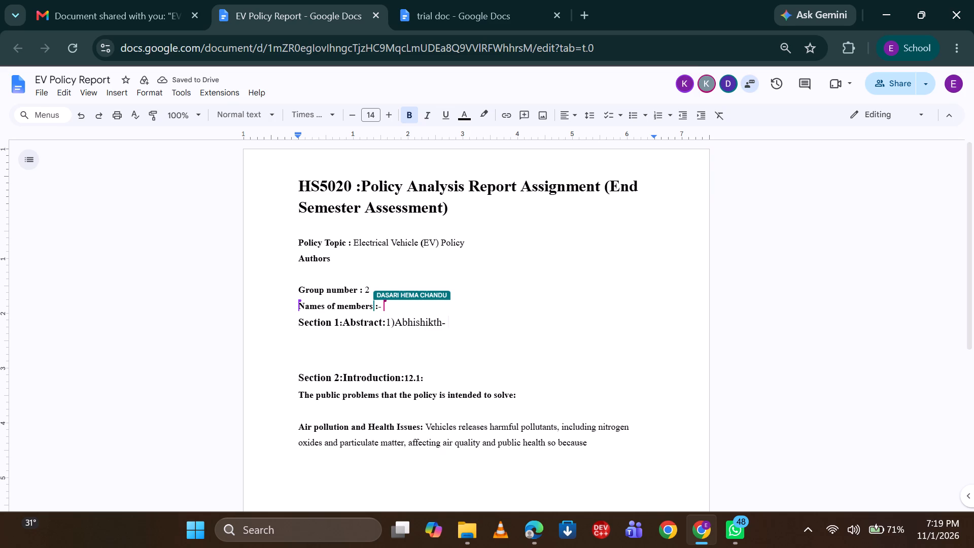
Undo the recent edits back through the member entry on the Section 1 Abstract line and the font size change on the "Group number" label.
key(ctrl+z)
key(ctrl+z)
key(ctrl+z)
key(ctrl+z)
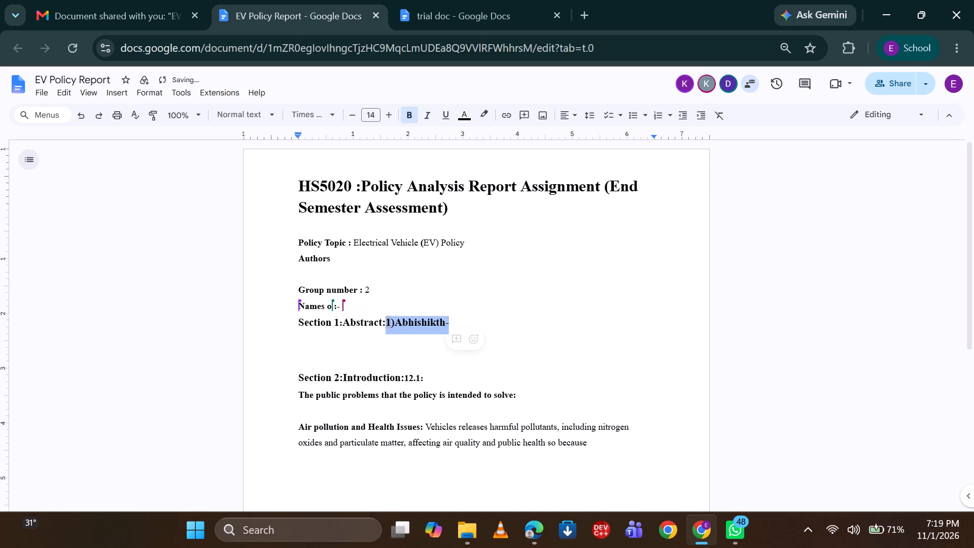
key(ctrl+z)
key(ctrl+z)
key(ctrl+z)
key(ctrl+z)
key(ctrl+z)
key(ctrl+z)
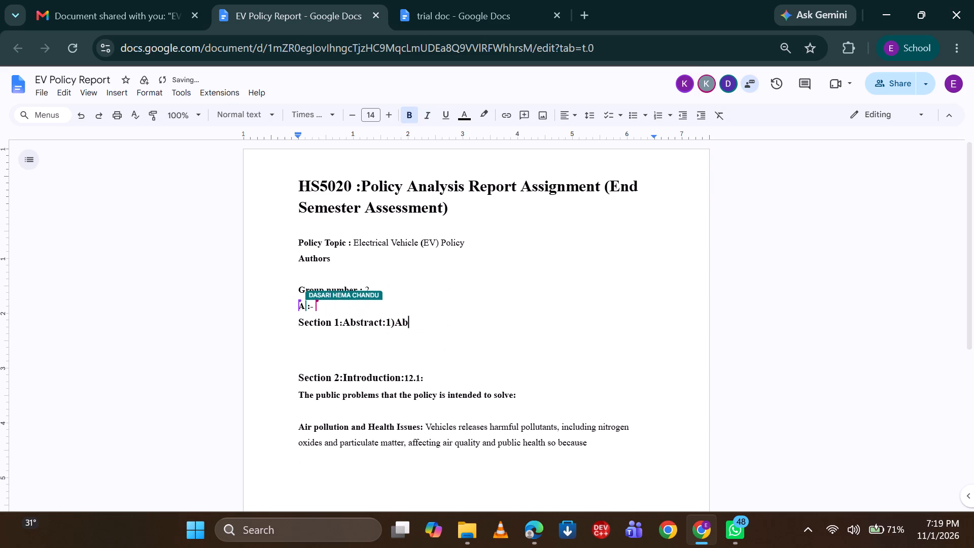
key(ctrl+z)
key(ctrl+z)
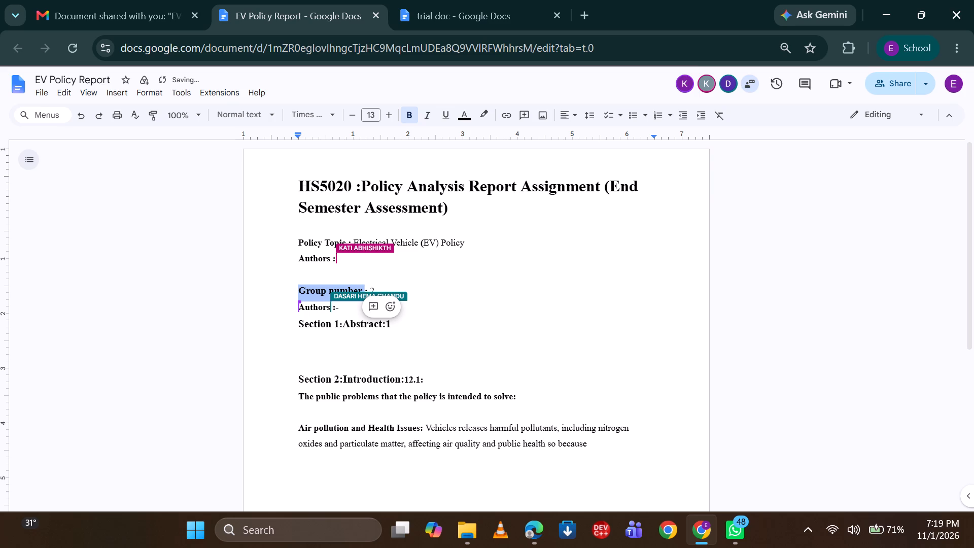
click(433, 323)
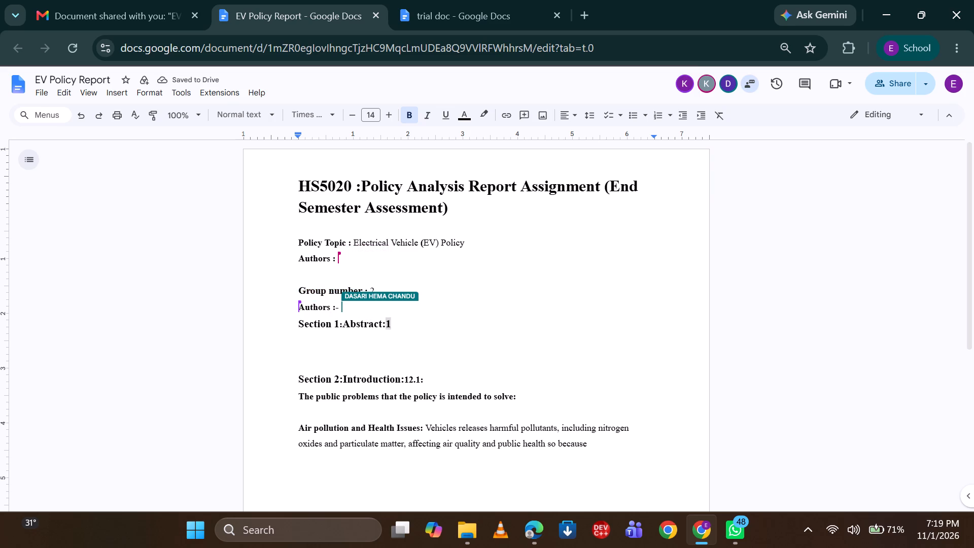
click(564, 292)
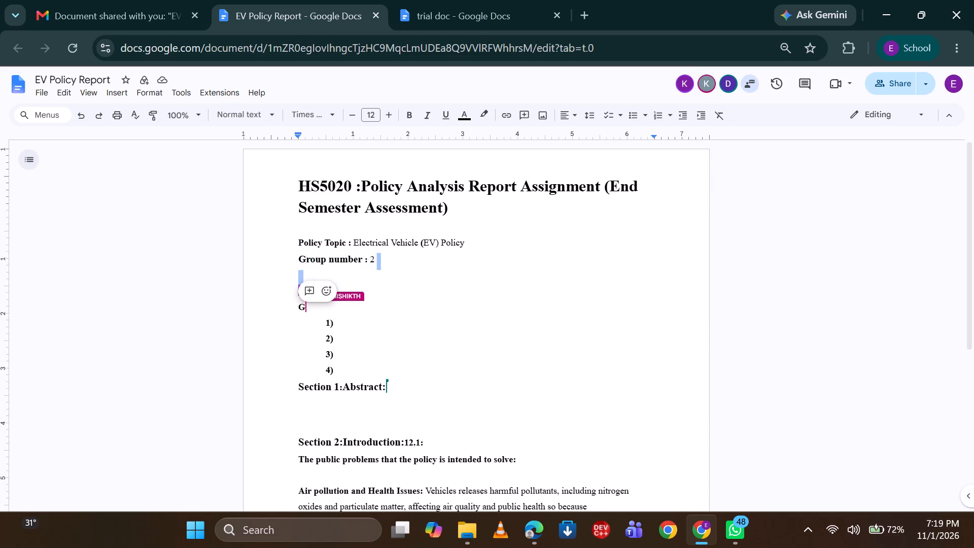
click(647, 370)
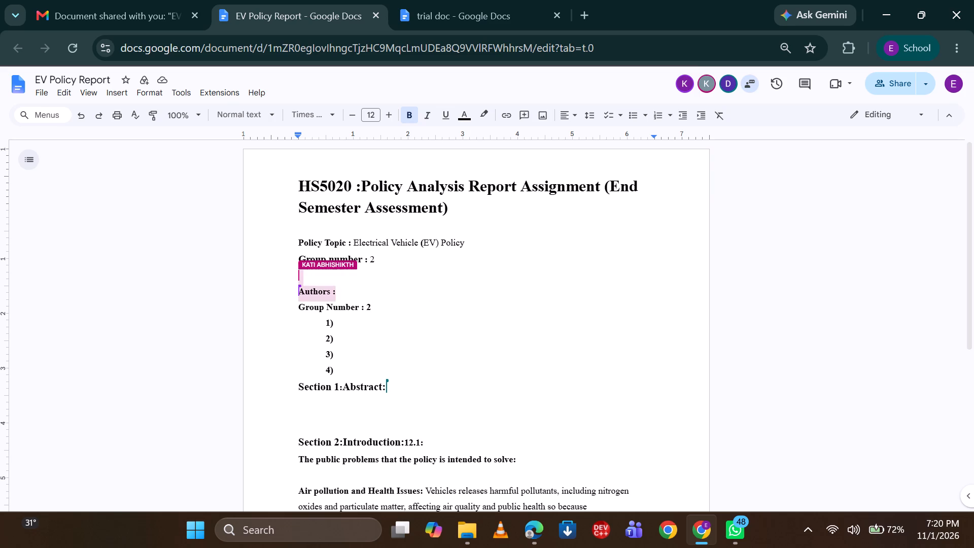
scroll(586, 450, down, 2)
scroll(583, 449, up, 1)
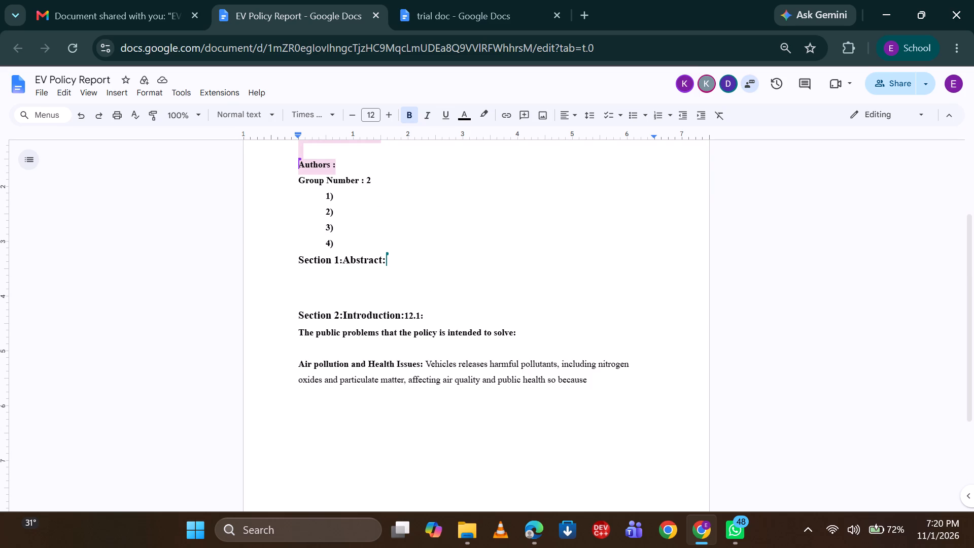